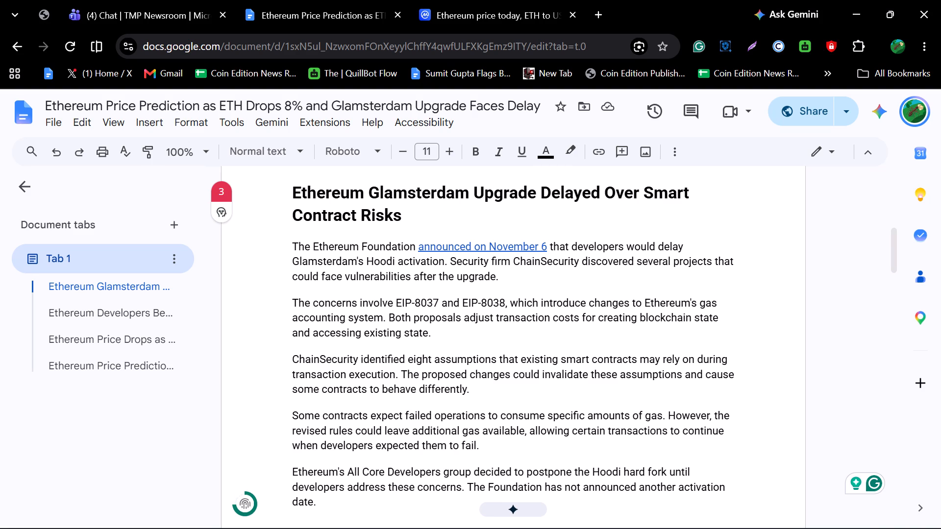
Select the words "proposed changes" in the paragraph about ChainSecurity's eight assumptions.
scroll(574, 392, "down", 1)
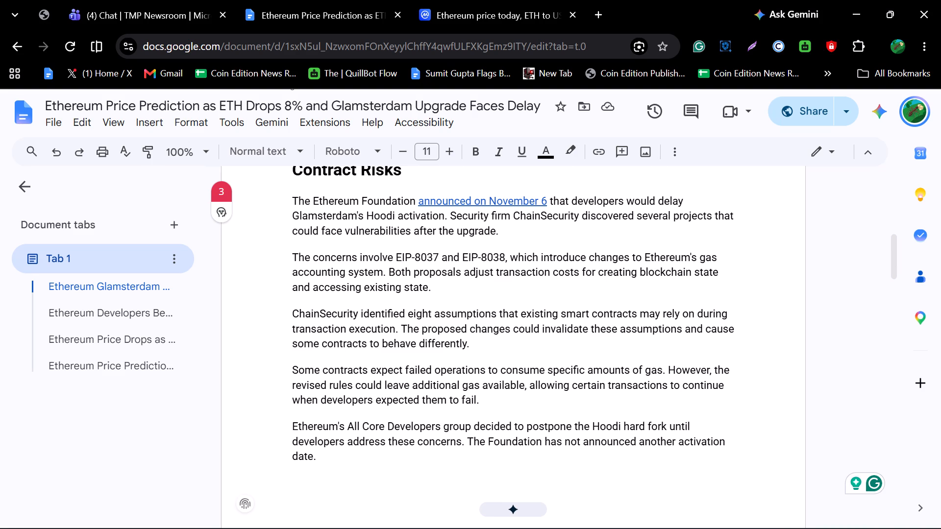
left_click_drag(424, 330, 510, 328)
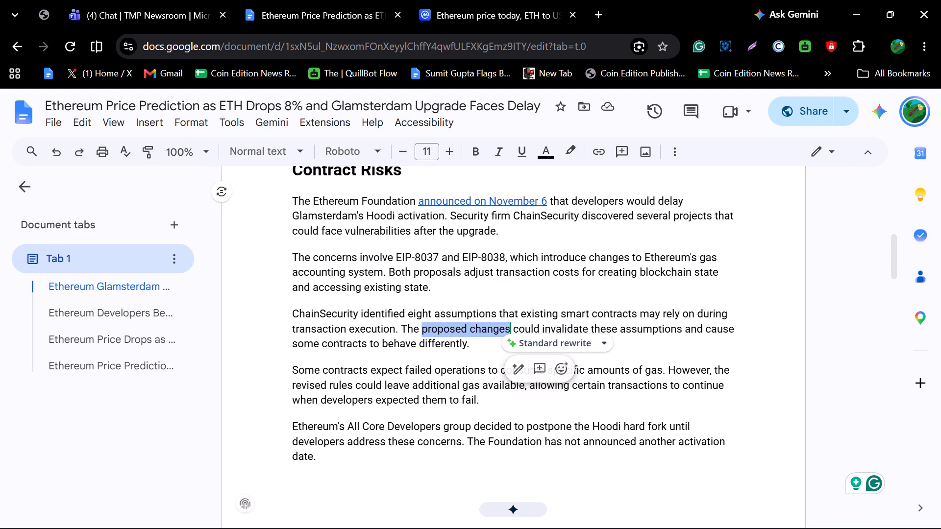
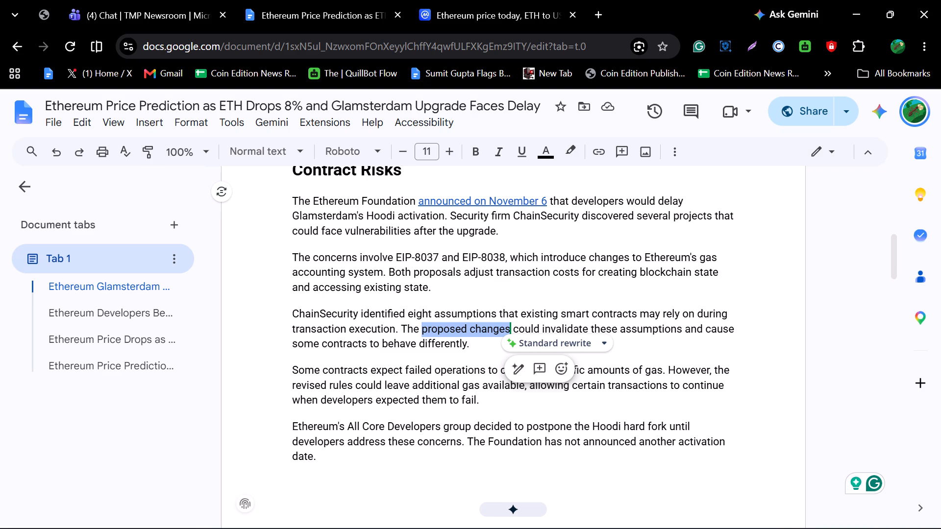
Replace the selected words "proposed changes" with "Ethereum news" in the paragraph about ChainSecurity's eight assumptions.
key("BackSpace")
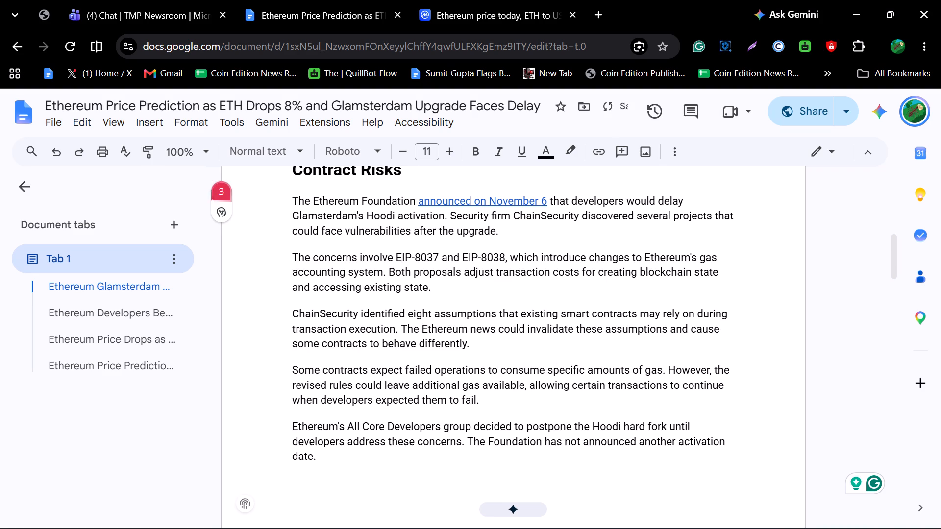
Read on through the rest of the contract risks section and the section on security reviews before Glamsterdam activation.
scroll(586, 324, "down", 1)
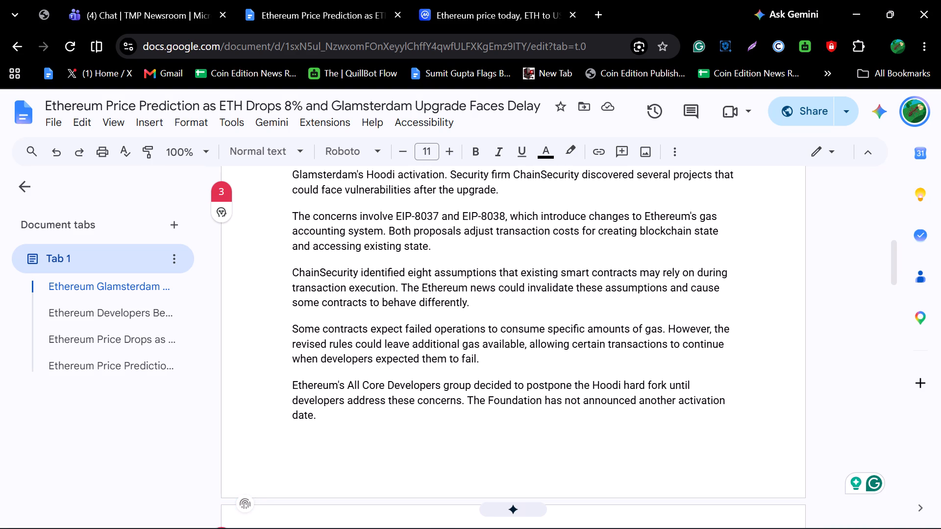
scroll(512, 357, "down", 2)
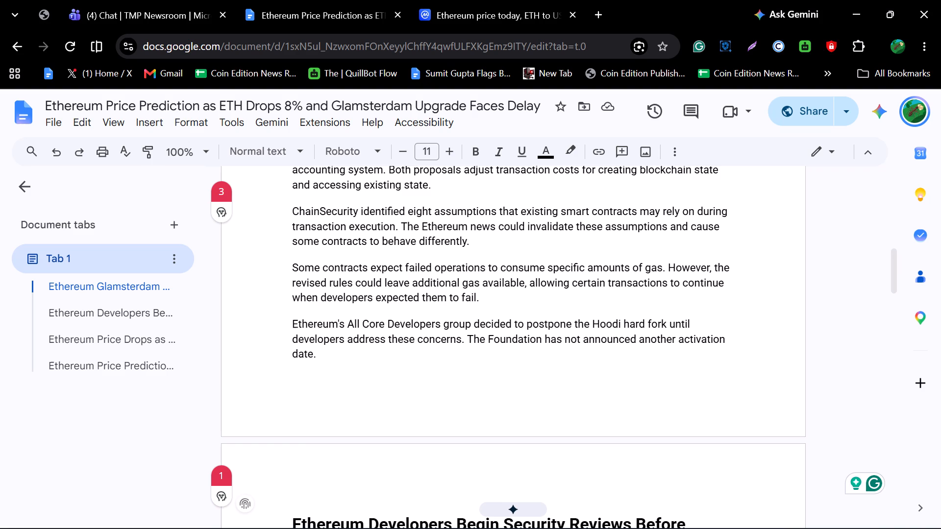
scroll(438, 404, "down", 2)
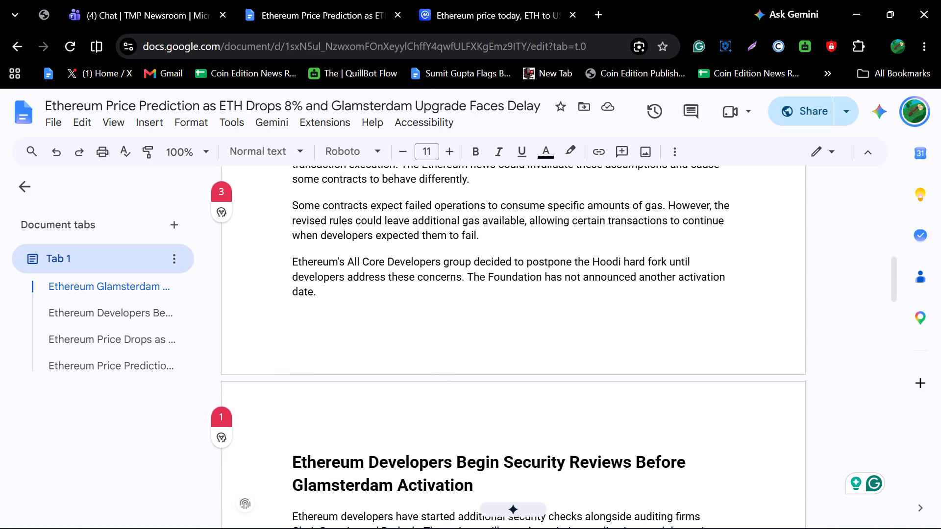
scroll(438, 404, "down", 1)
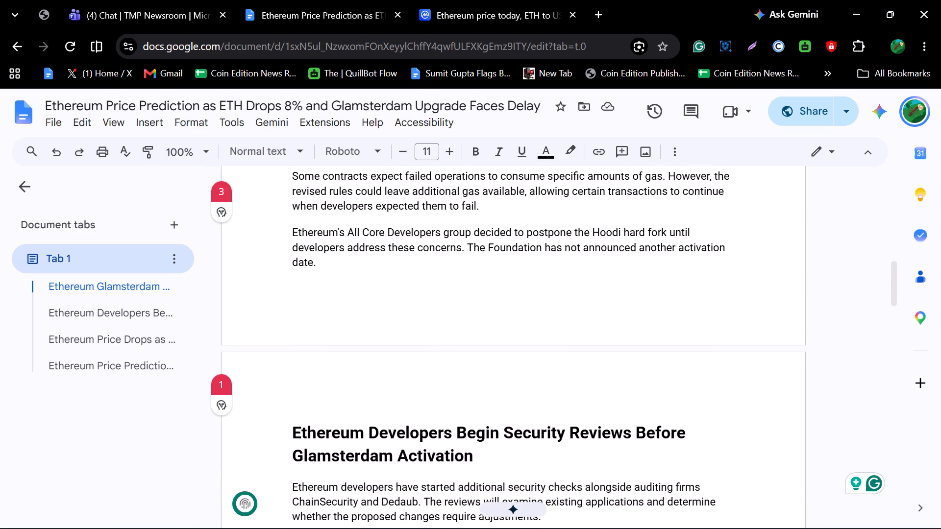
scroll(572, 449, "down", 1)
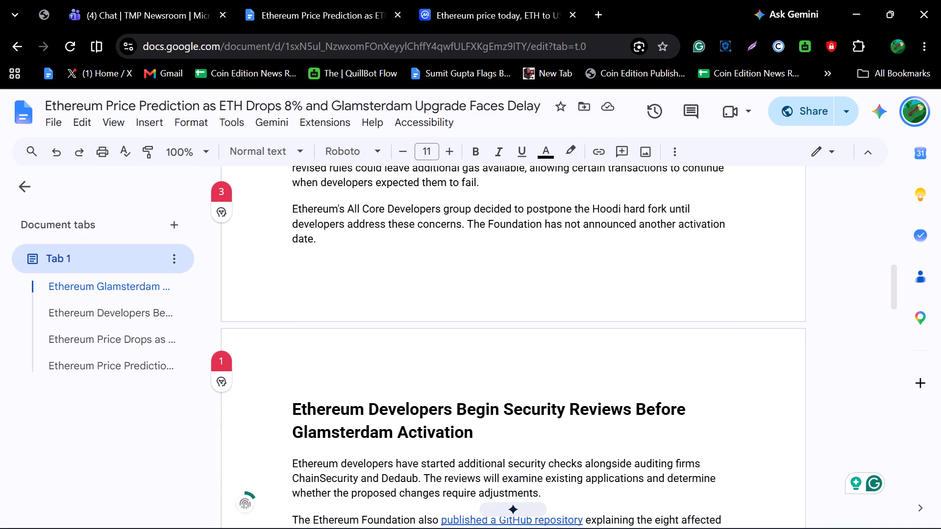
scroll(572, 449, "down", 3)
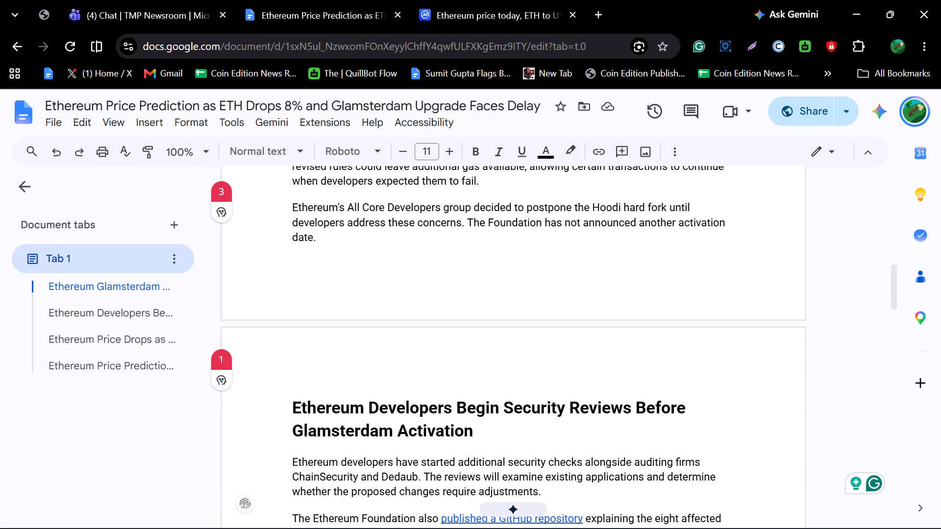
scroll(520, 428, "down", 2)
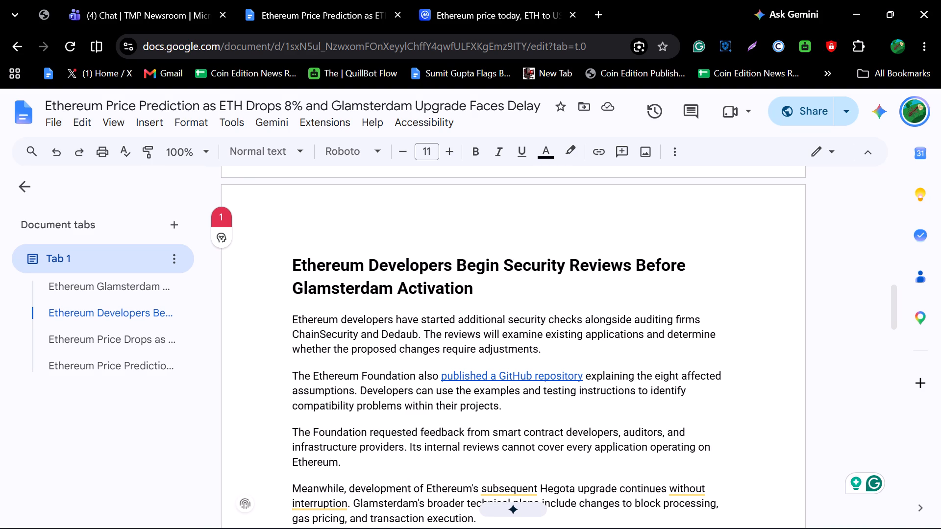
scroll(411, 368, "down", 1)
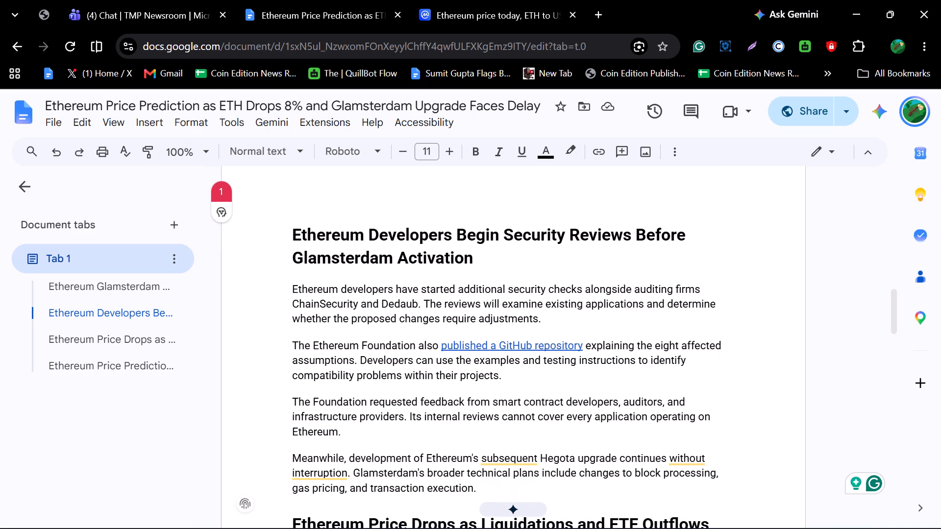
Open the "published a GitHub repository" link, look through the glamsterdam-gas-invariants README down to its next steps, and close the page.
left_click(491, 345)
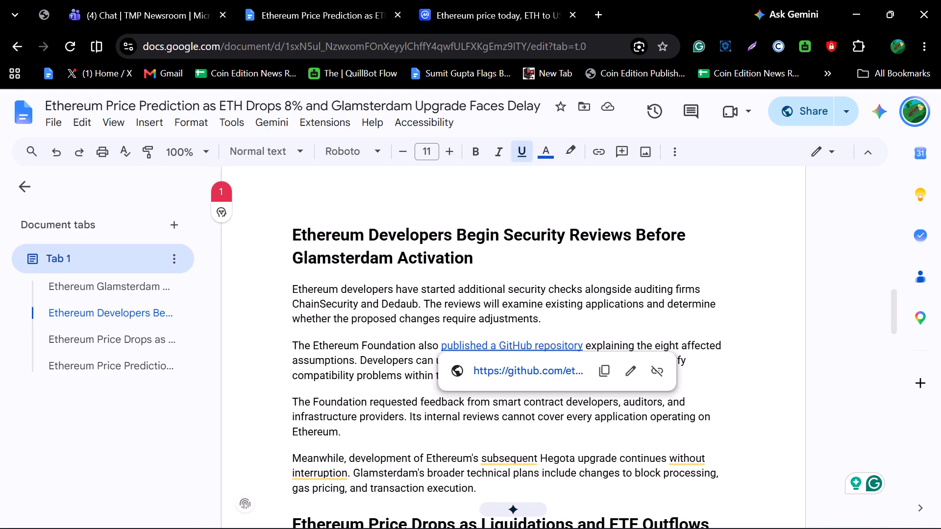
left_click(542, 371)
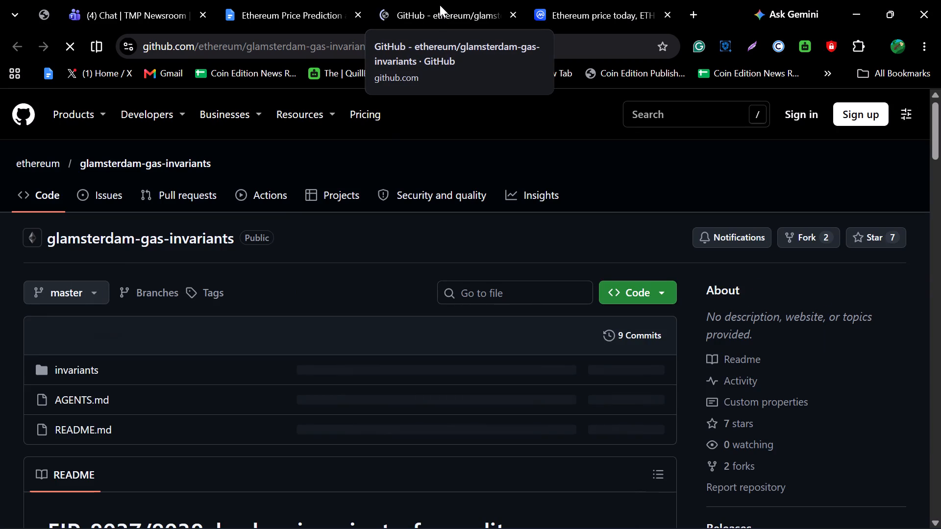
scroll(297, 369, "down", 1)
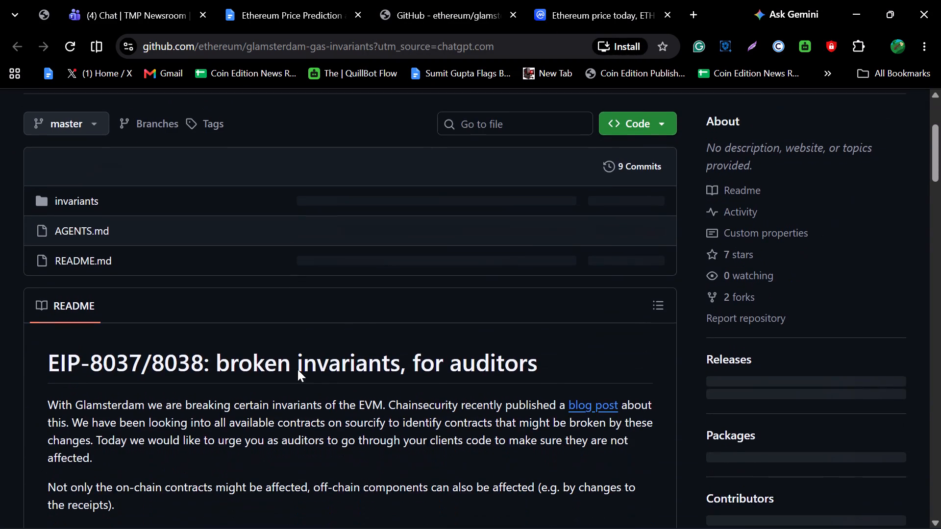
scroll(297, 369, "down", 2)
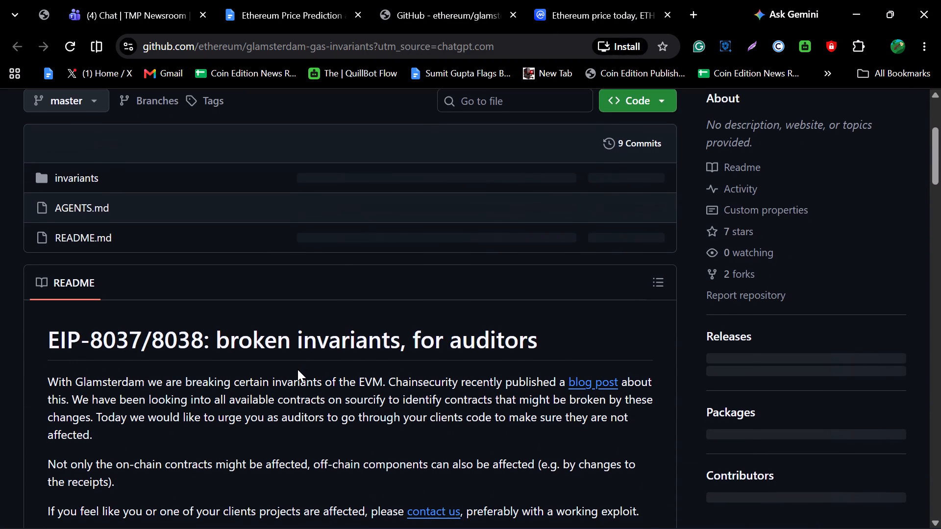
scroll(297, 369, "down", 2)
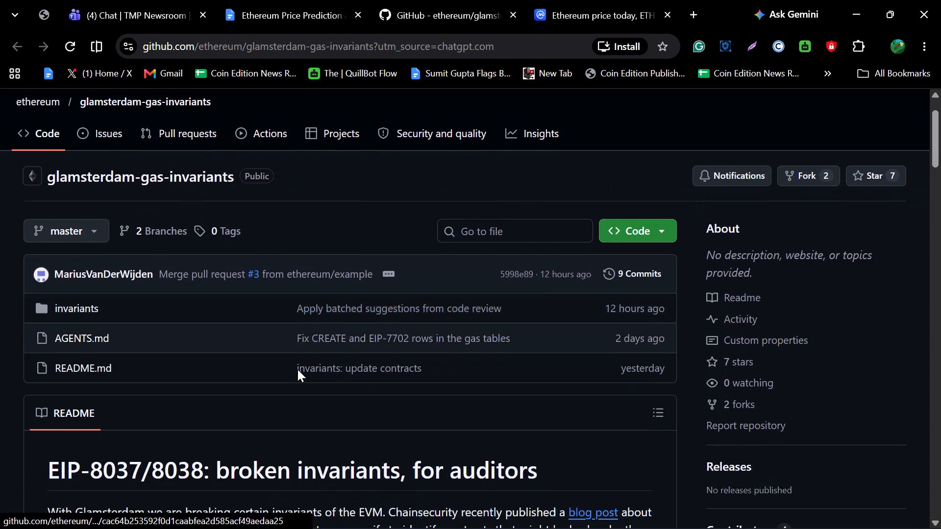
scroll(297, 369, "down", 4)
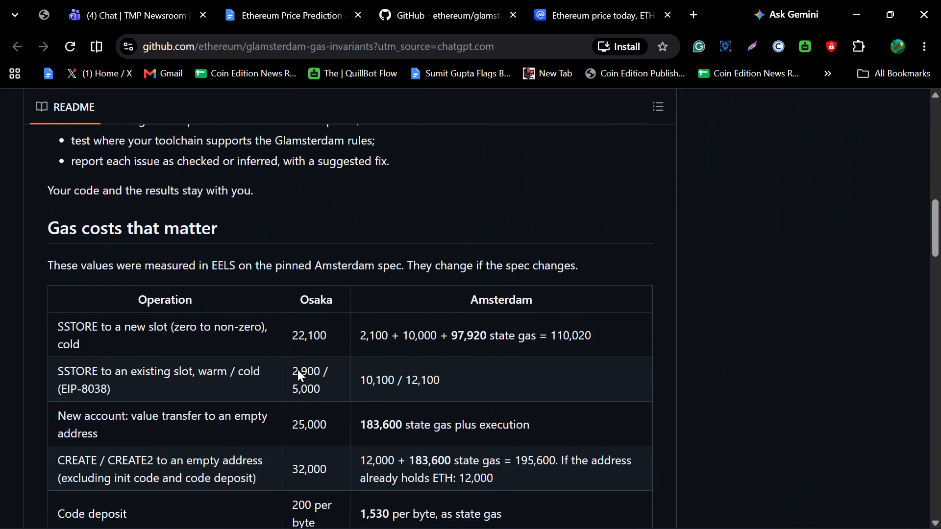
scroll(297, 369, "down", 4)
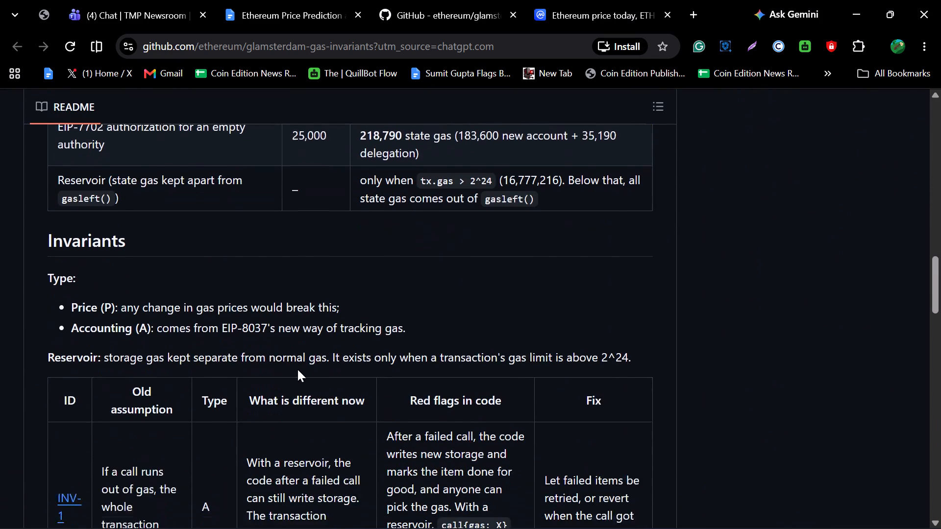
scroll(297, 369, "down", 4)
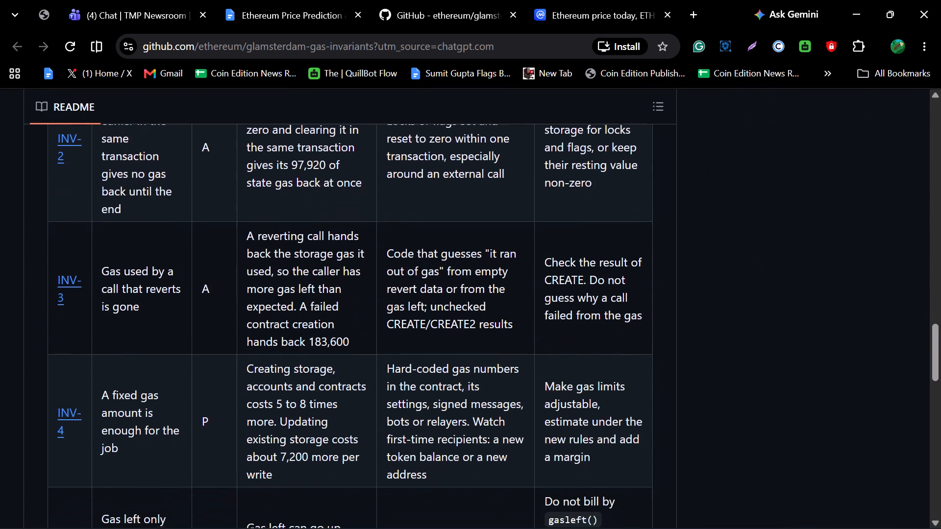
scroll(297, 369, "down", 4)
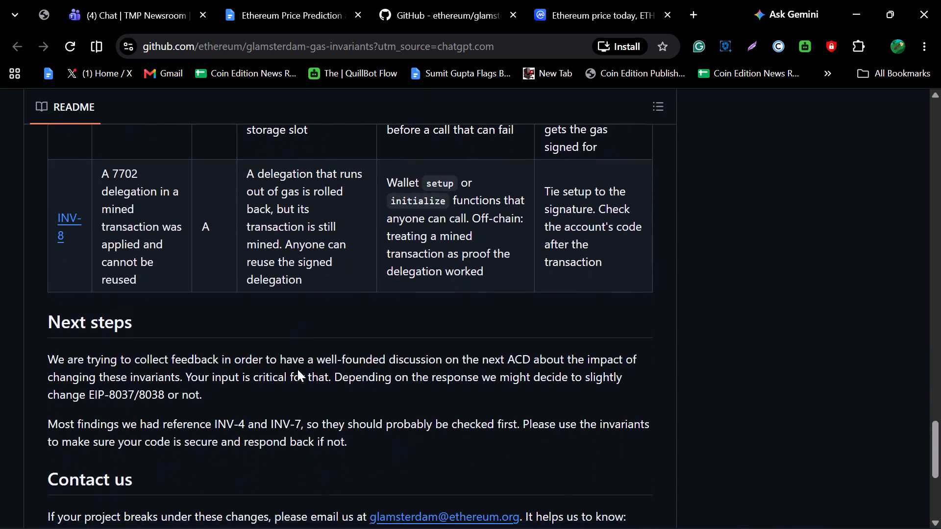
scroll(297, 369, "up", 16)
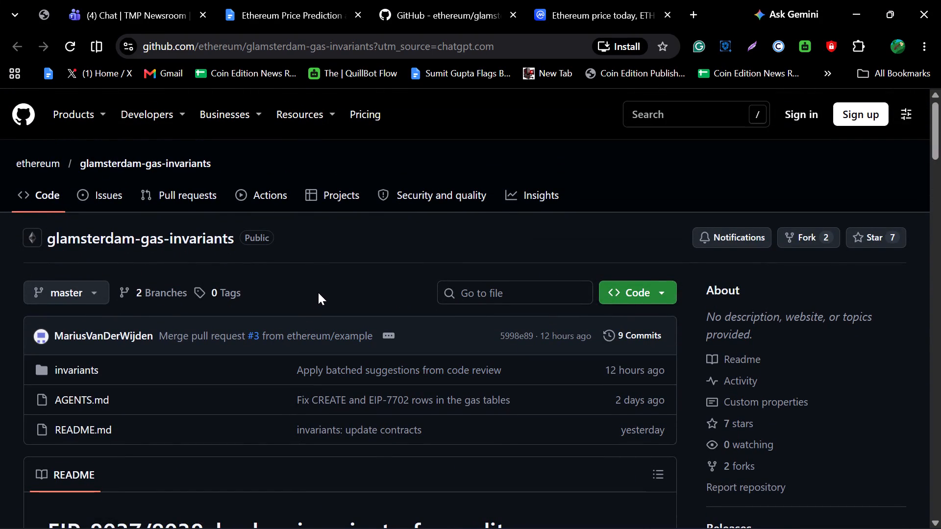
left_click(514, 16)
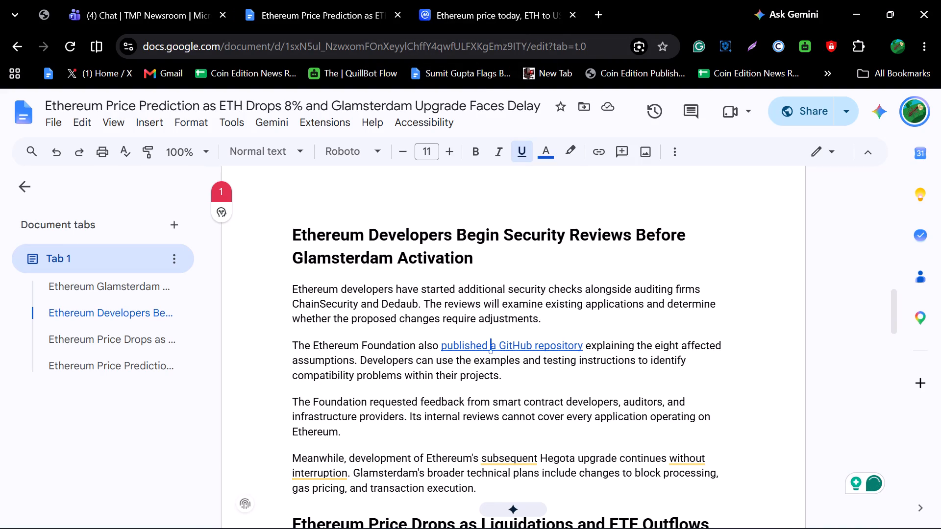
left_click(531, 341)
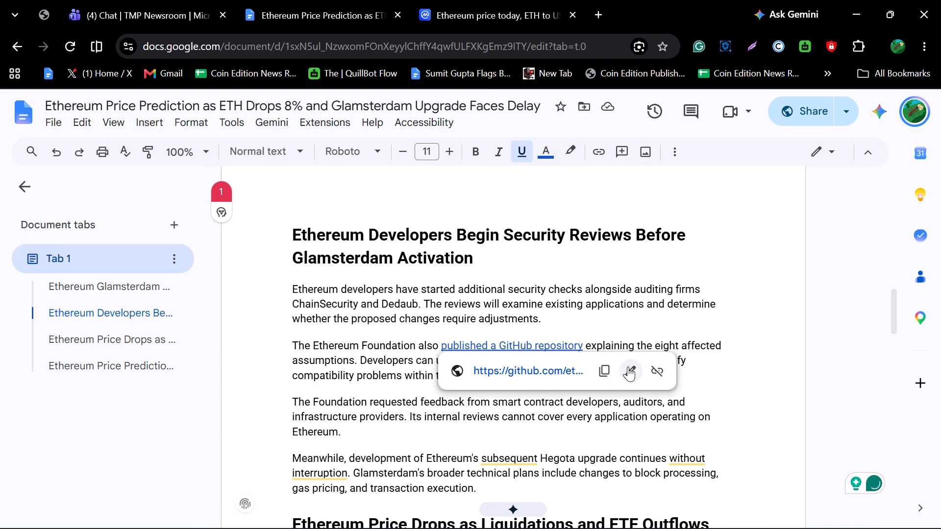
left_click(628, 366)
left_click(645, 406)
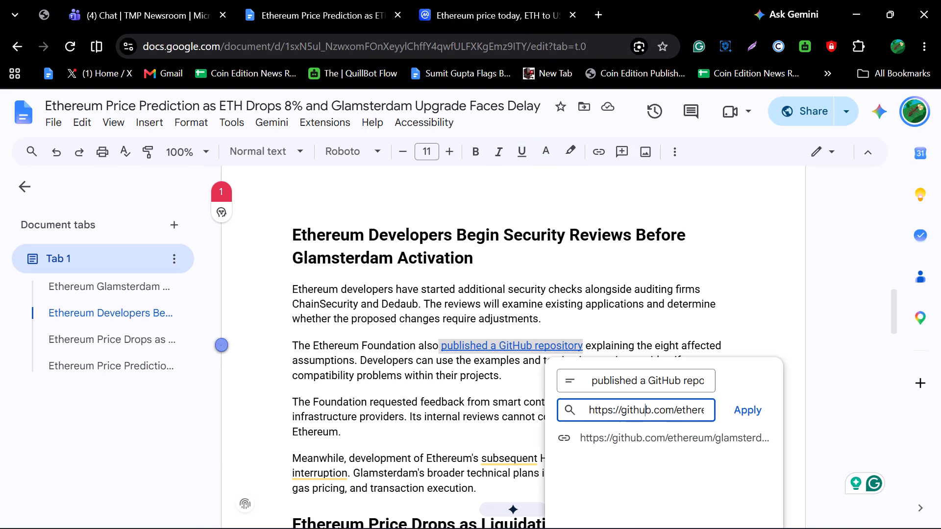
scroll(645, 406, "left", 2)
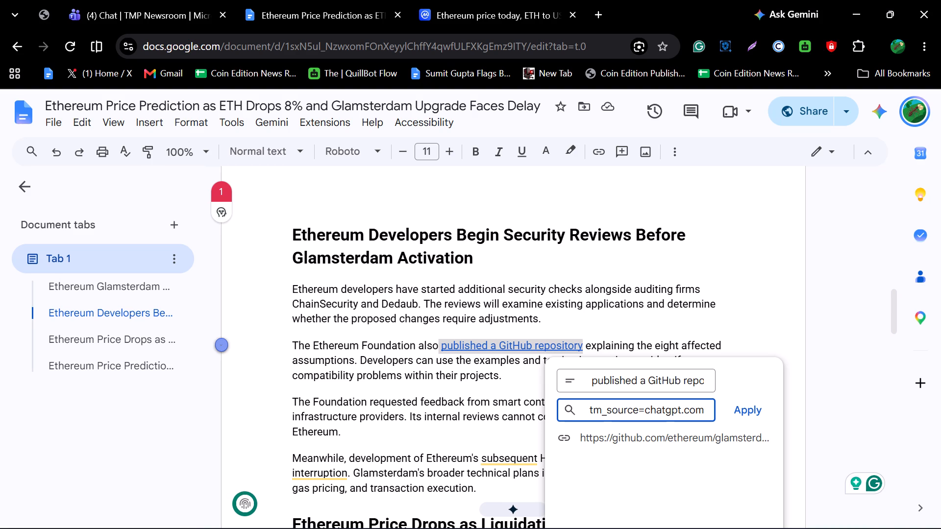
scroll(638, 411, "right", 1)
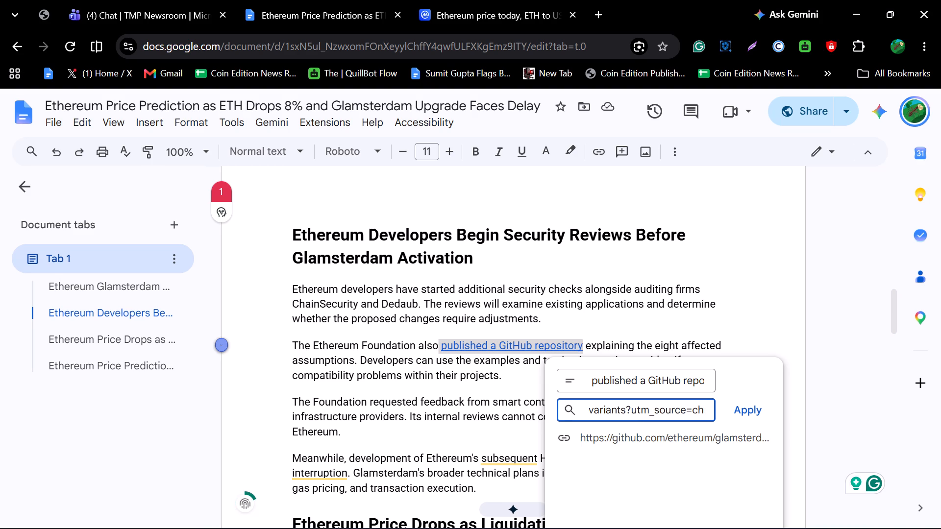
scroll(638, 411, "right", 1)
Open the linked GitHub repository again and load it with the address shortened to end at "glamsterdam-gas-invariants?utm".
left_click(519, 346)
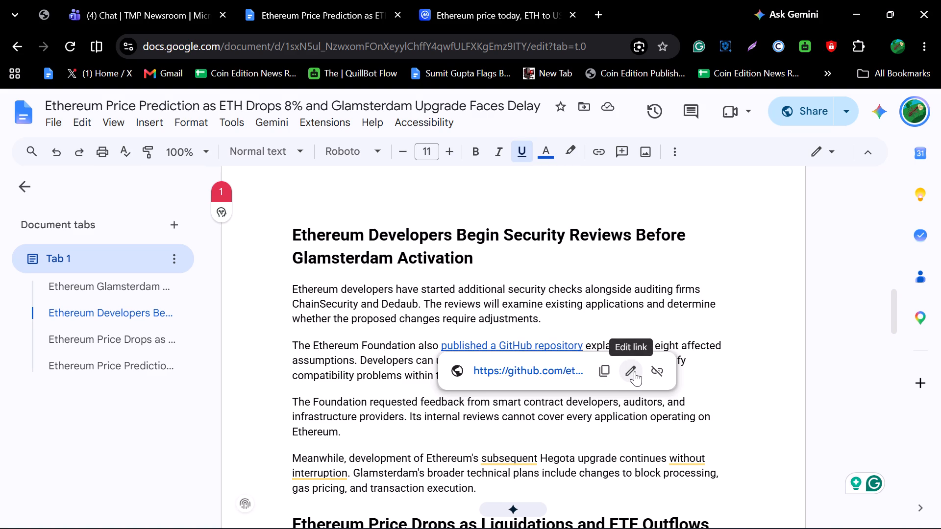
left_click(539, 369)
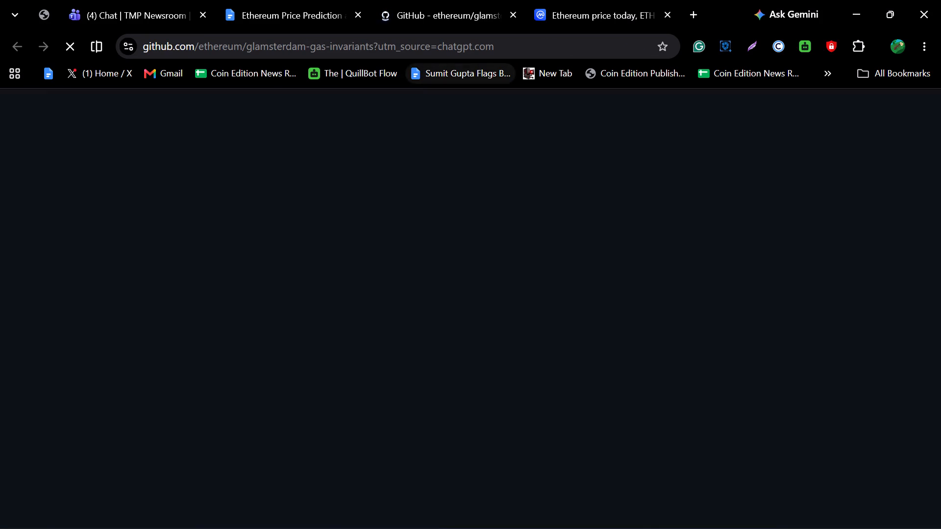
left_click_drag(399, 46, 502, 39)
key("BackSpace")
key("BackSpace")
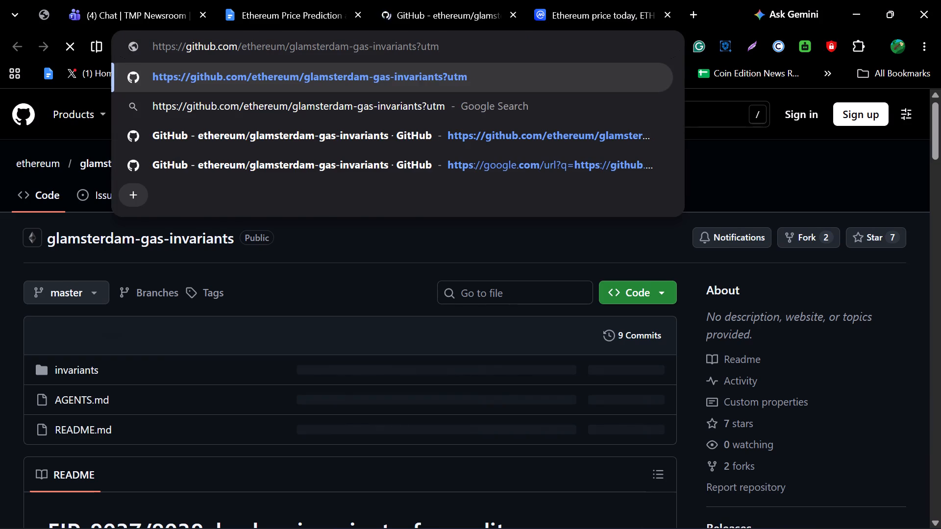
key("Return")
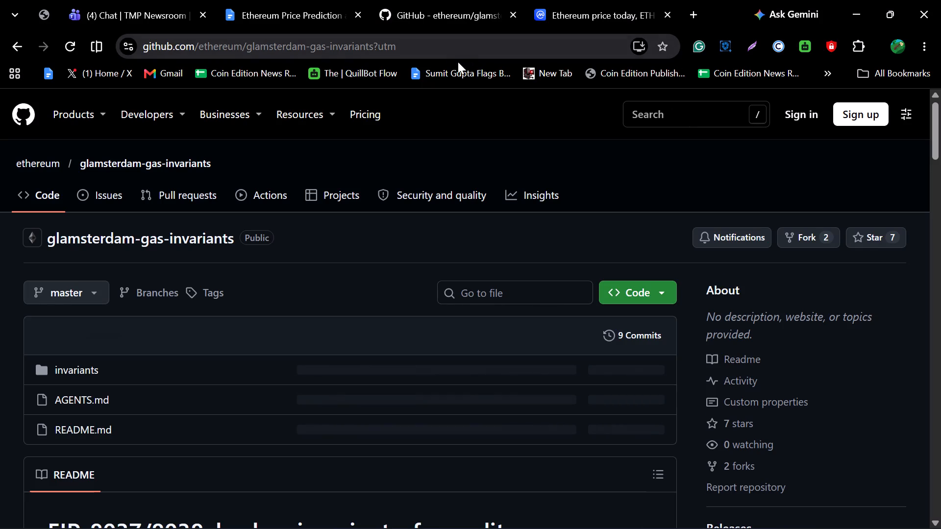
Copy the shortened repository address and set it as the URL of the article's "published a GitHub repository" link.
left_click(305, 45)
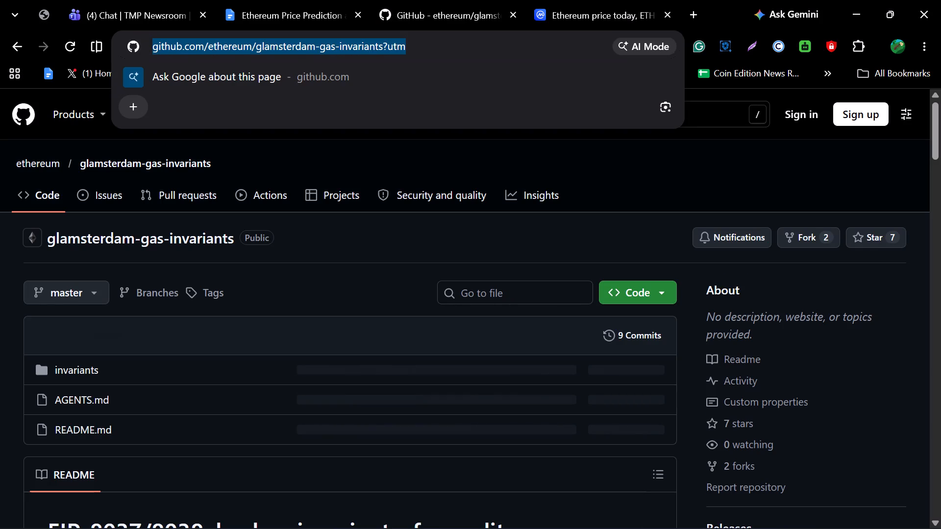
key("ctrl+c")
key("ctrl+c")
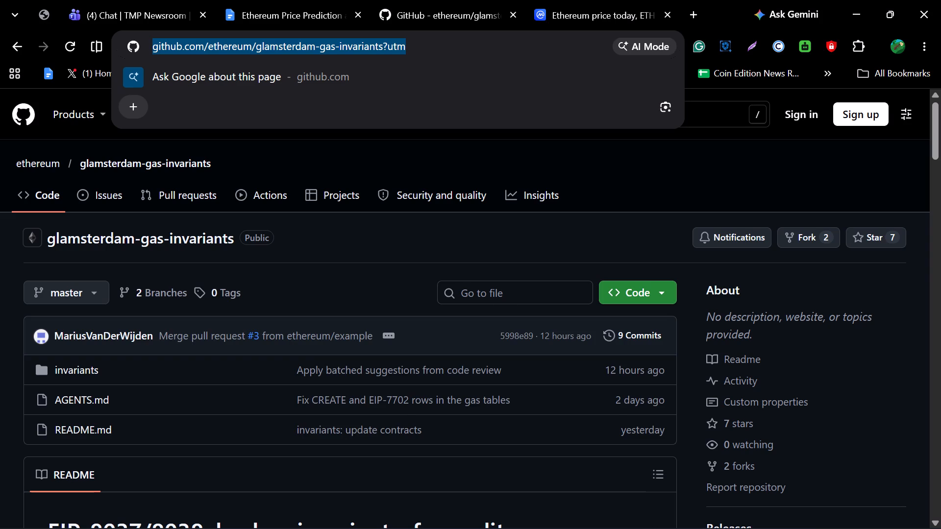
key("ctrl+c")
key("ctrl+c")
key("ctrl+c")
left_click(298, 0)
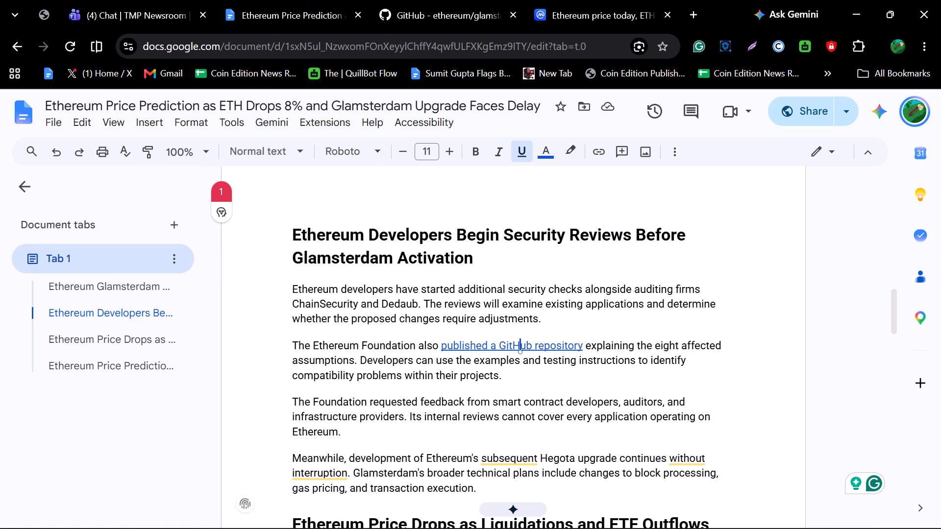
left_click(547, 350)
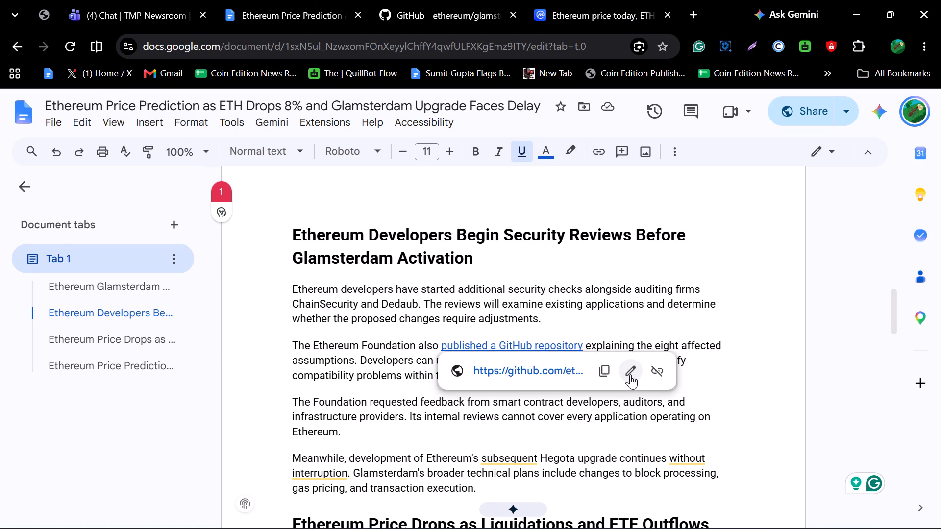
left_click(630, 374)
left_click(670, 412)
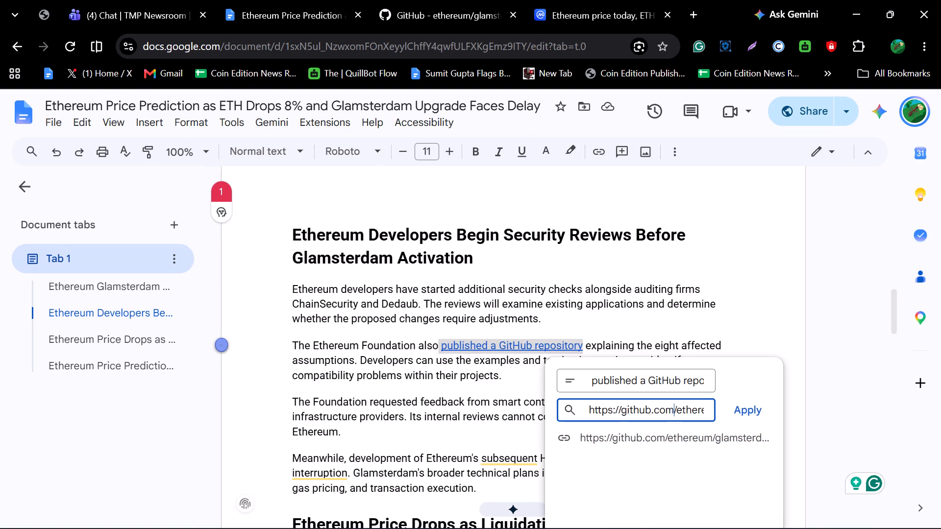
key("ctrl+a")
key("BackSpace")
key("ctrl+v")
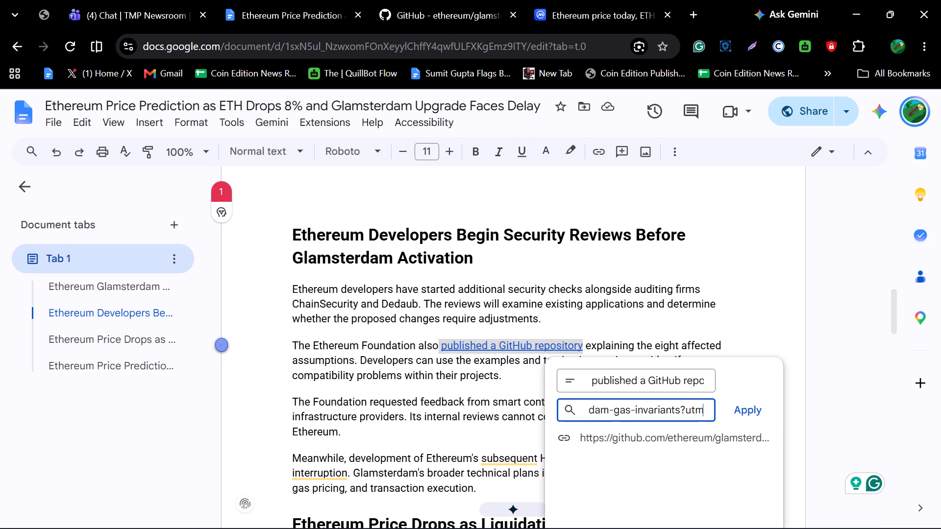
left_click(754, 406)
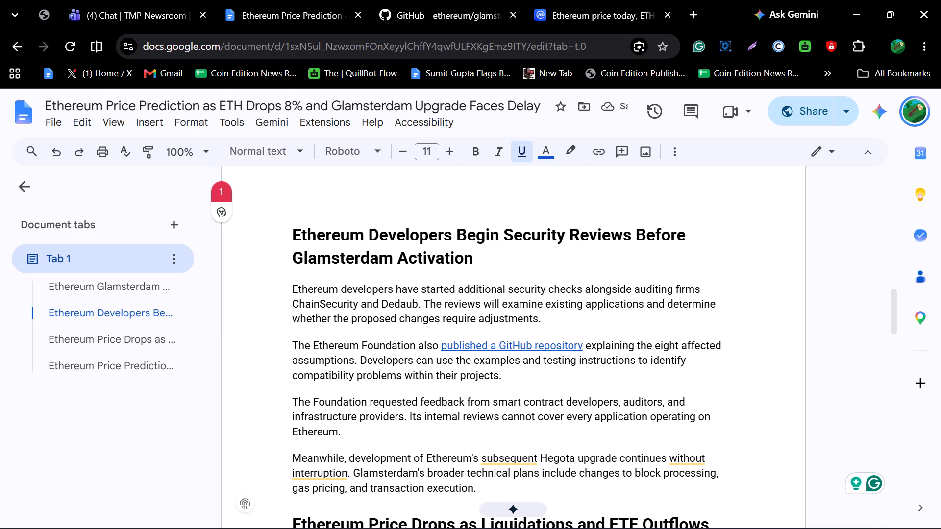
Open the "published a GitHub repository" link for editing, check its URL from the beginning, and leave it without applying a change.
left_click(517, 348)
left_click(634, 371)
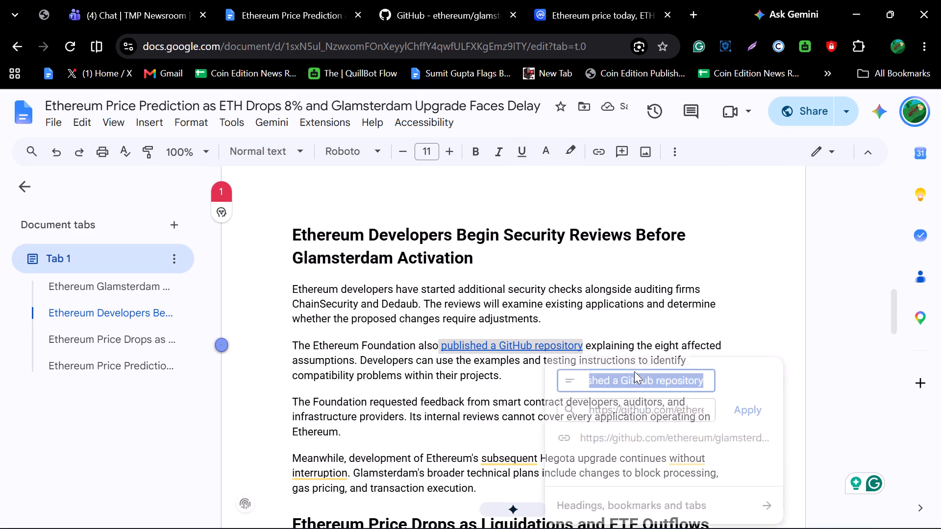
left_click(676, 410)
scroll(676, 410, "left", 1)
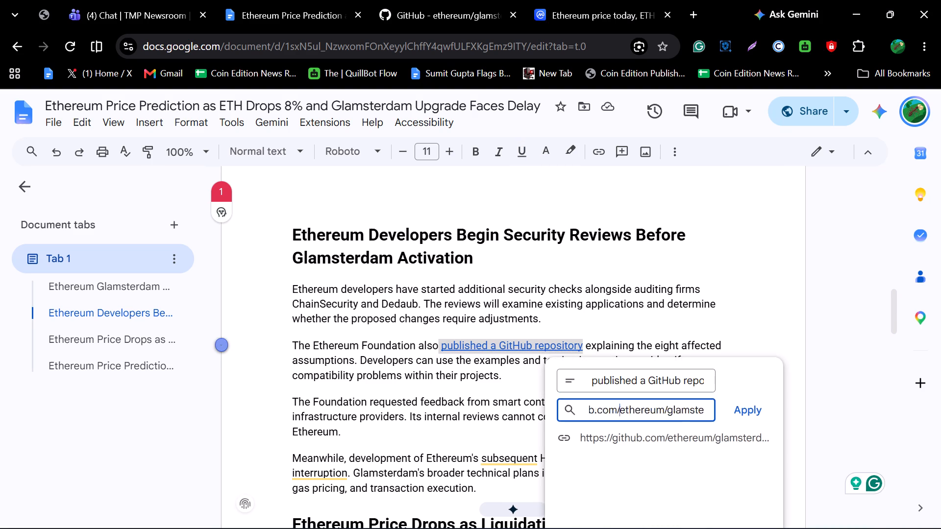
scroll(676, 410, "left", 2)
left_click(471, 385)
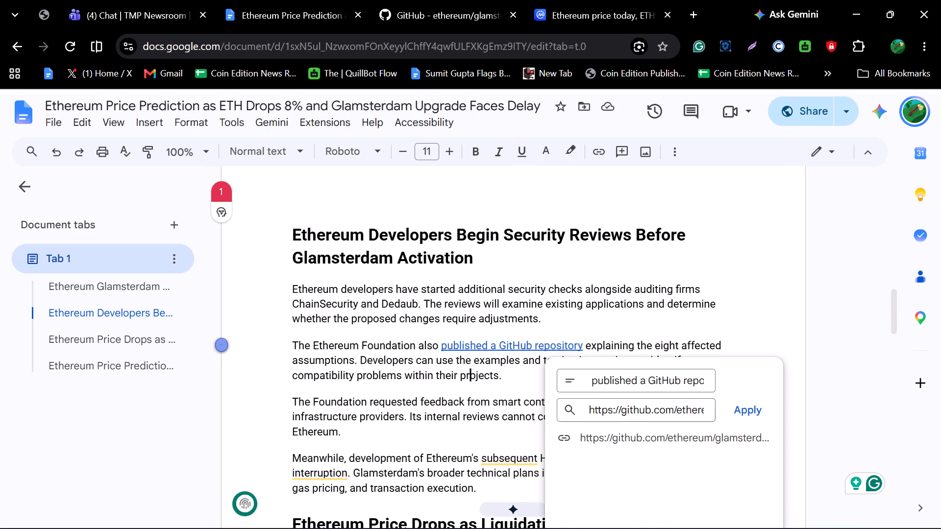
scroll(471, 385, "down", 1)
left_click(396, 370)
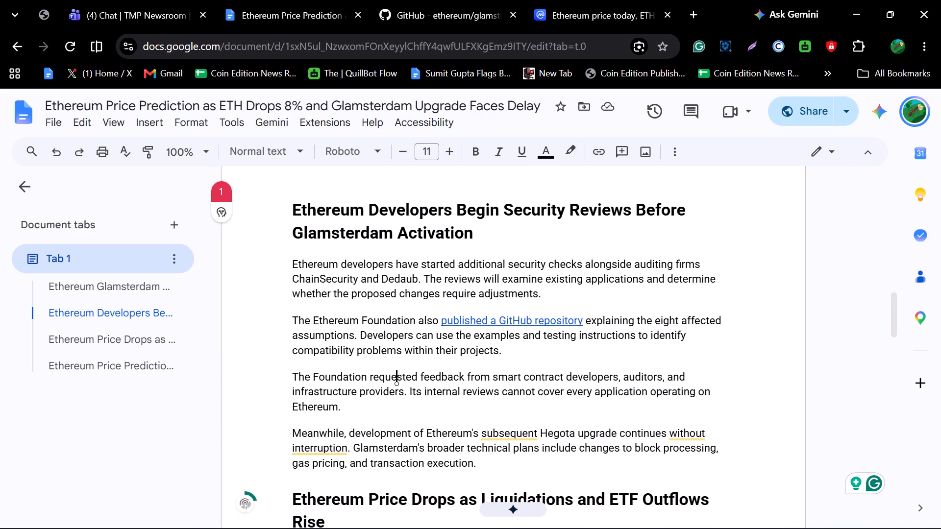
Read on from the Foundation's feedback request through the section on Ethereum's price drop, liquidations and ETF outflows.
scroll(396, 370, "down", 3)
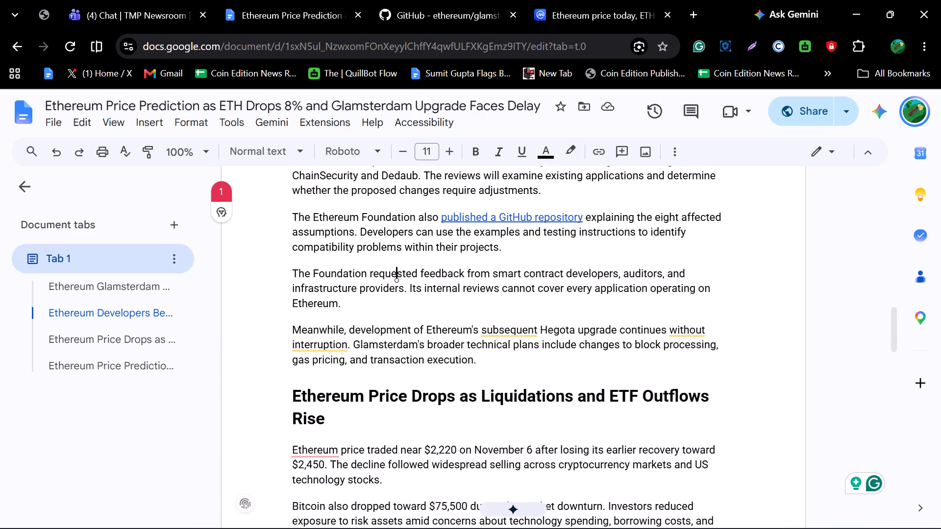
scroll(396, 370, "down", 2)
scroll(412, 315, "down", 1)
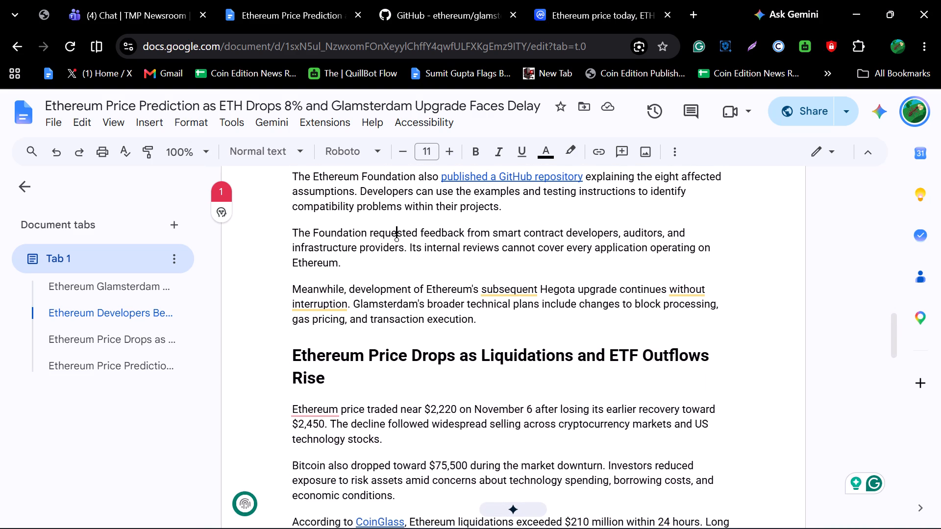
scroll(412, 315, "down", 1)
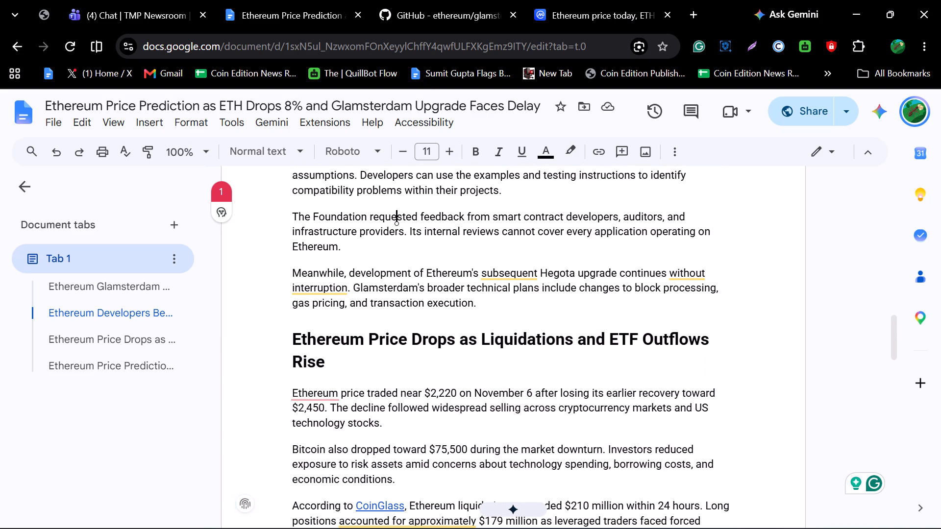
scroll(513, 313, "down", 1)
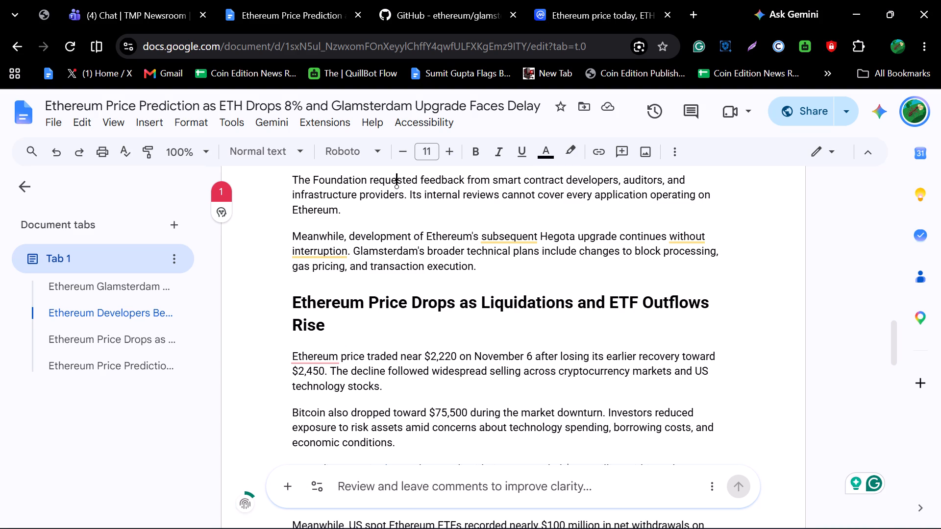
scroll(441, 385, "down", 1)
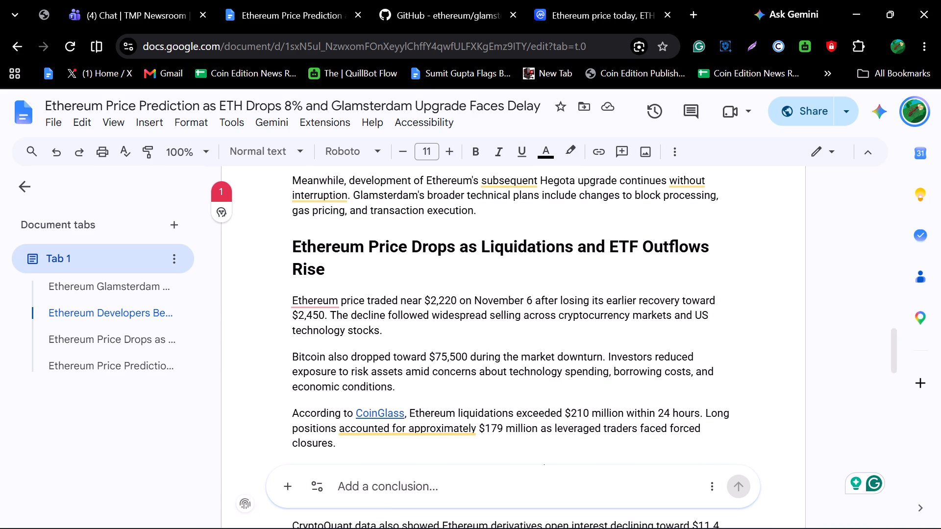
scroll(406, 392, "down", 1)
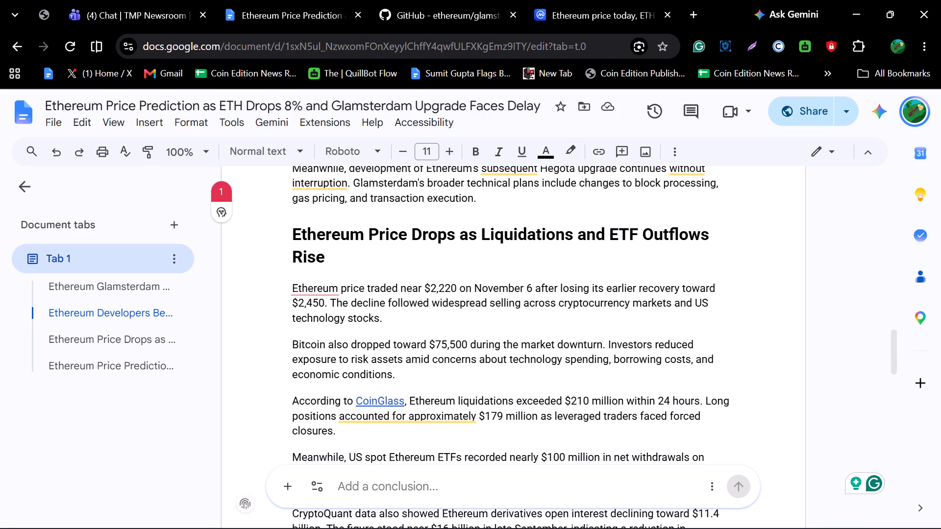
scroll(406, 392, "down", 1)
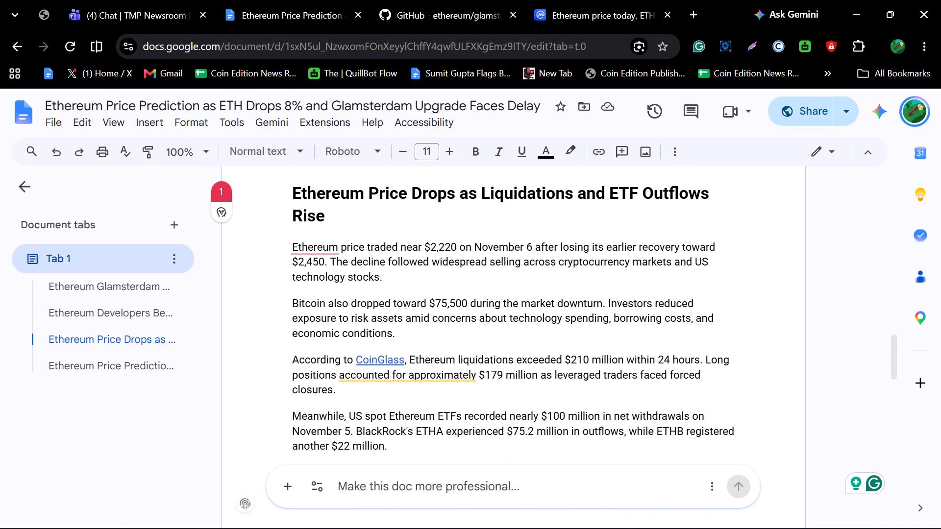
scroll(406, 392, "down", 2)
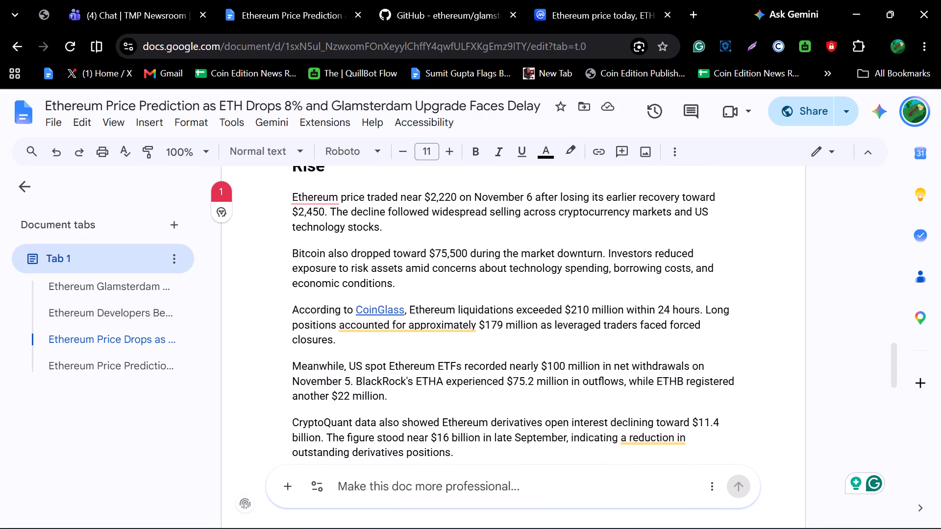
scroll(406, 392, "down", 1)
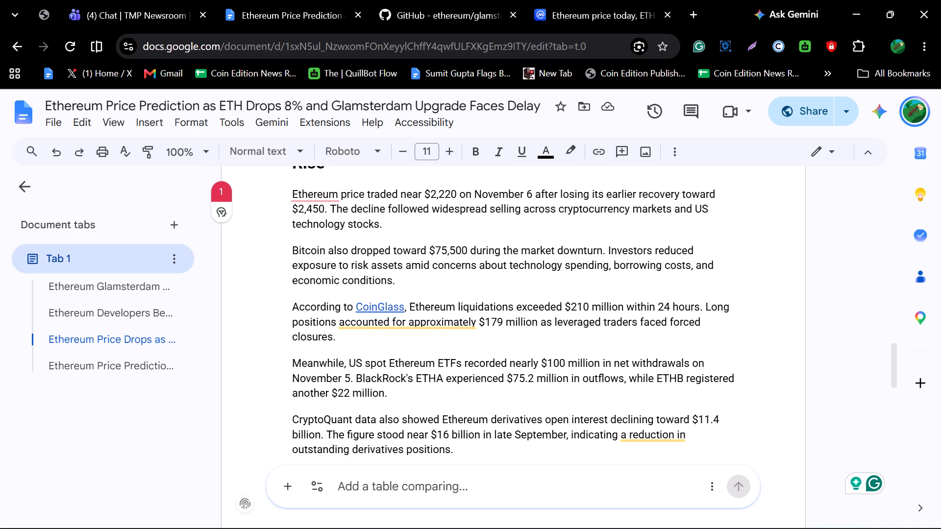
Open the "CoinGlass" link for editing, check its liquidations URL for a tracking tag, and apply the link.
left_click(383, 309)
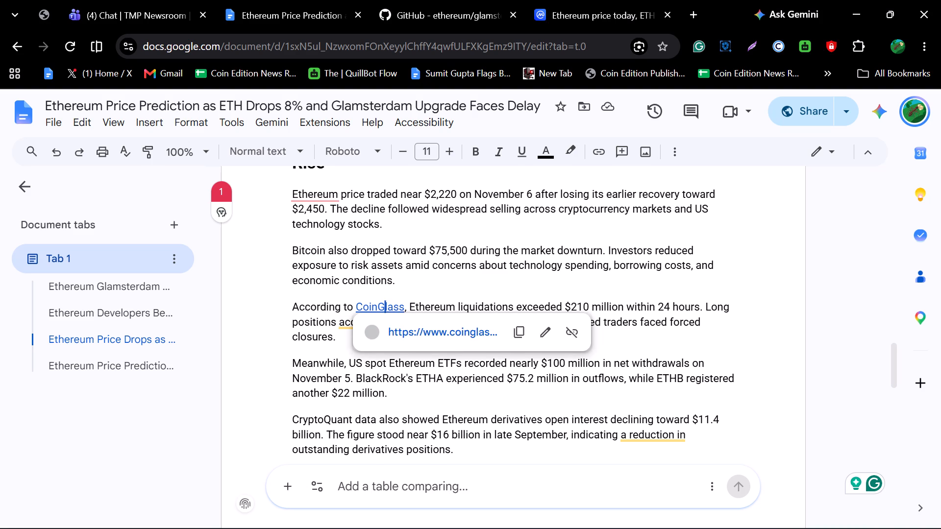
left_click(541, 330)
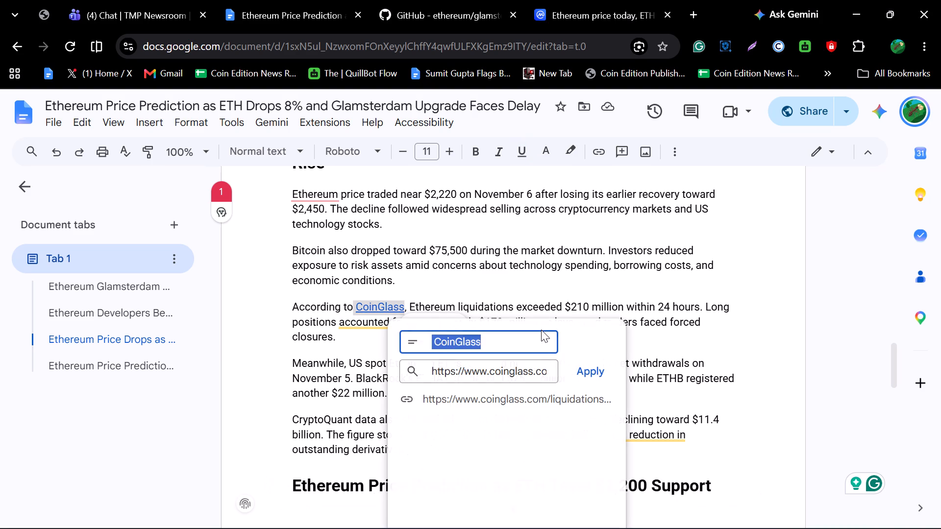
left_click(519, 362)
scroll(509, 368, "left", 1)
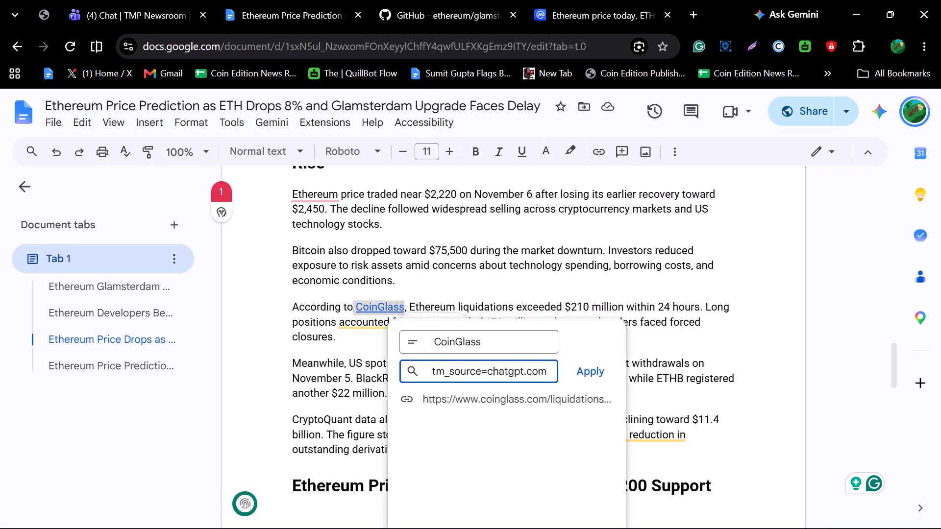
left_click(600, 372)
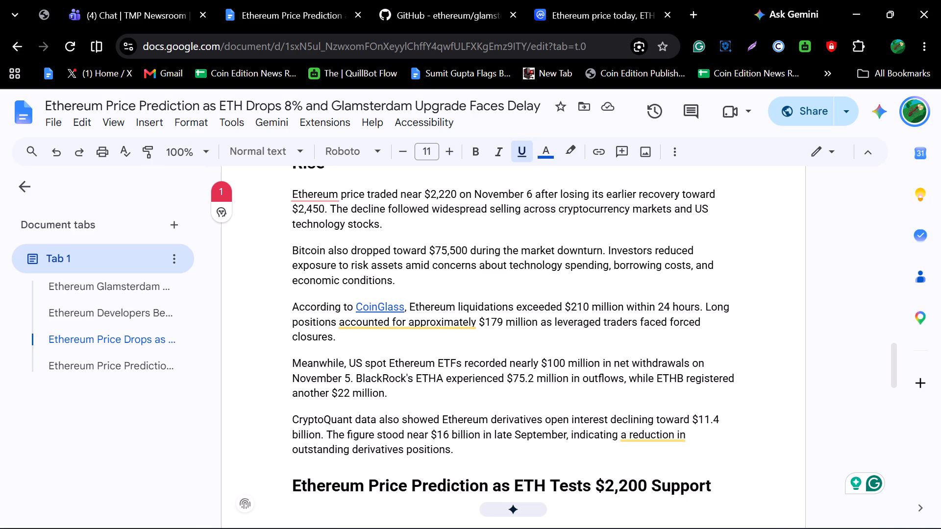
Select the words "Ethereum ETFs recorded" in the paragraph about US spot Ethereum ETF withdrawals.
right_click_drag(505, 361, 442, 360)
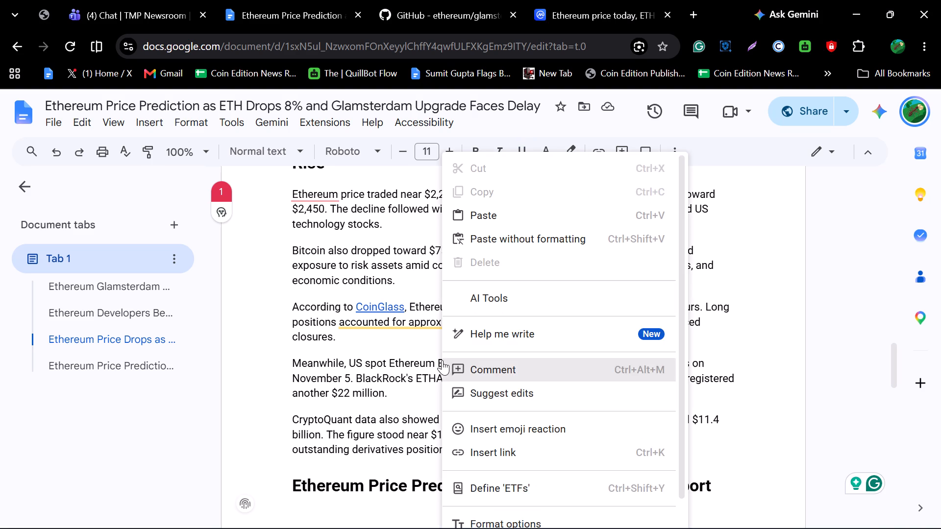
left_click(428, 361)
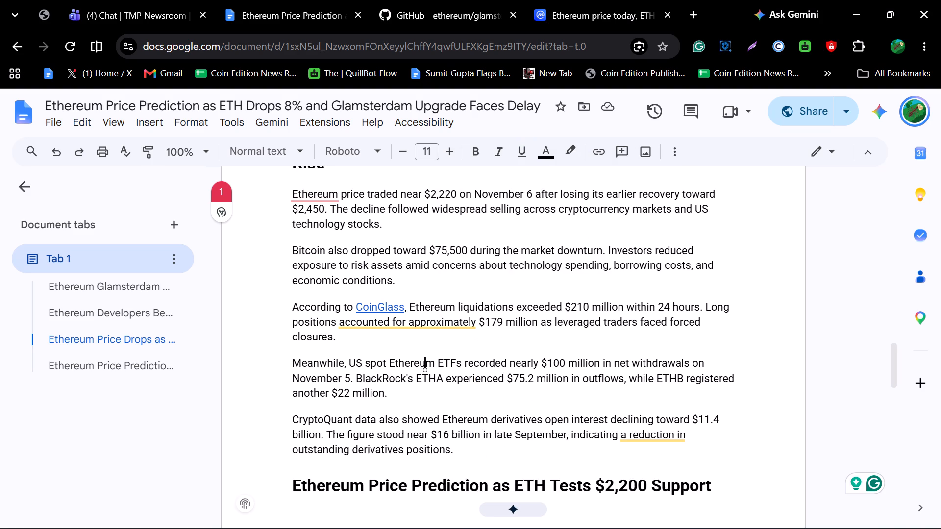
left_click_drag(392, 364, 453, 366)
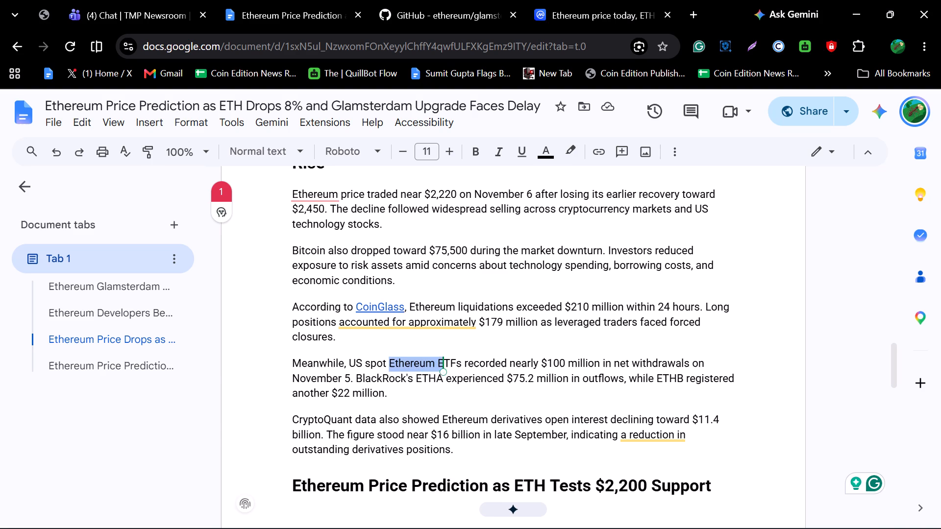
left_click_drag(453, 366, 507, 361)
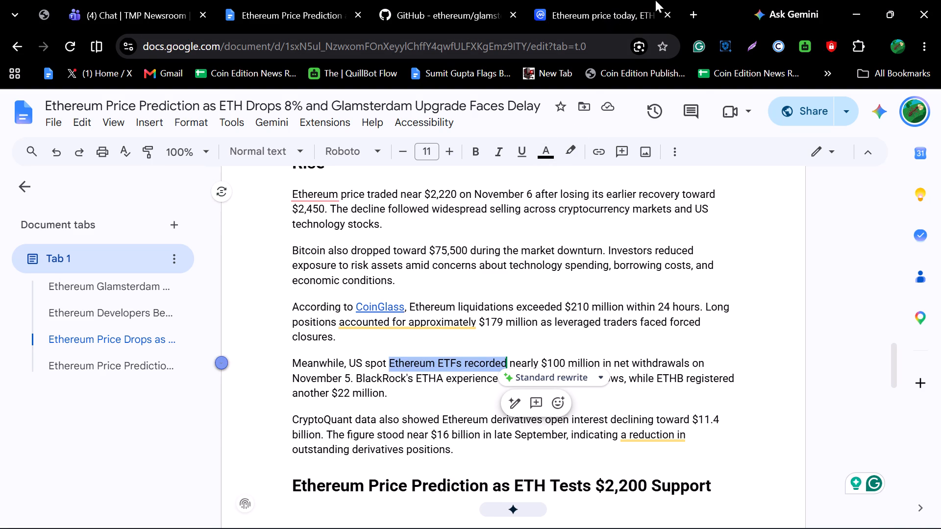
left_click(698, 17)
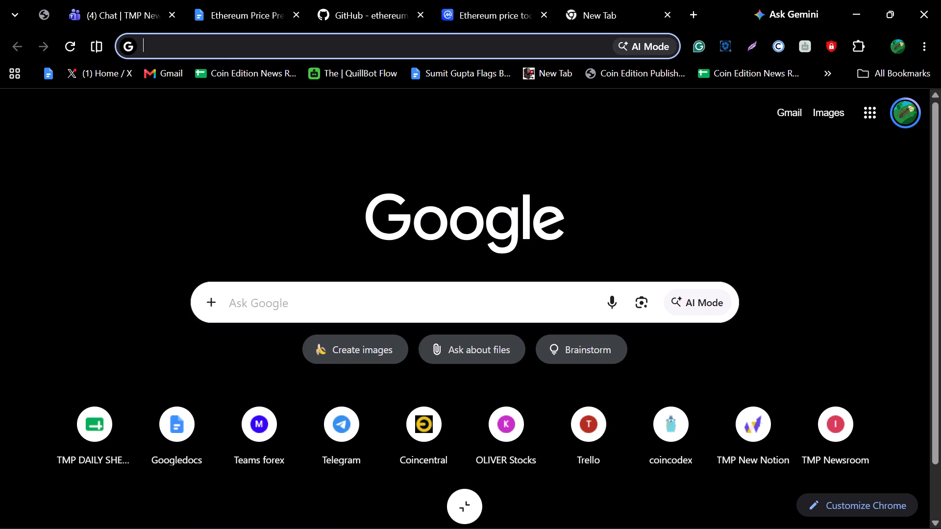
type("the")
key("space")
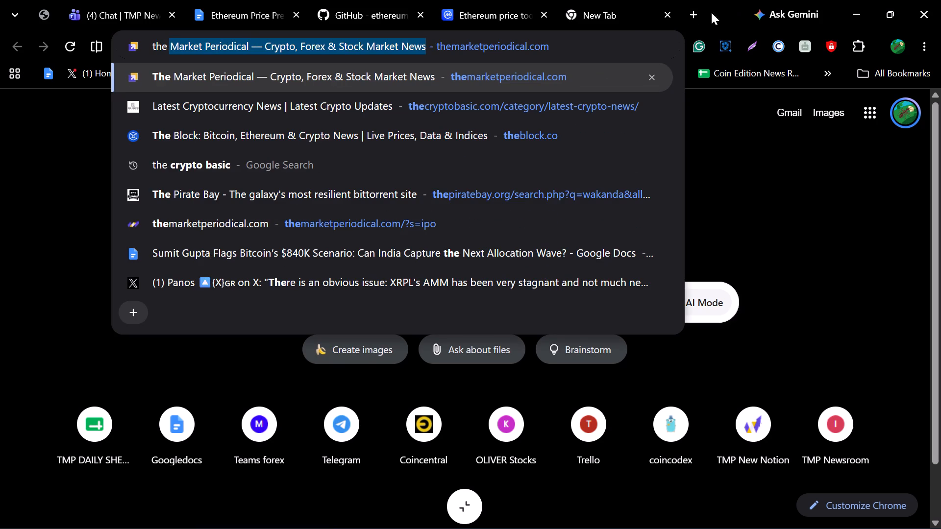
Open X in a new tab and search it for "eth etf".
left_click(688, 13)
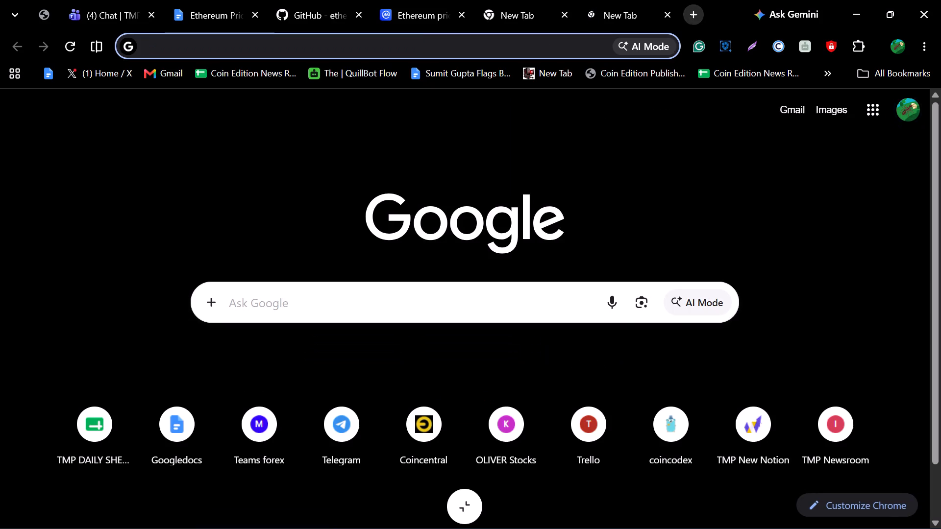
key("x")
left_click(195, 72)
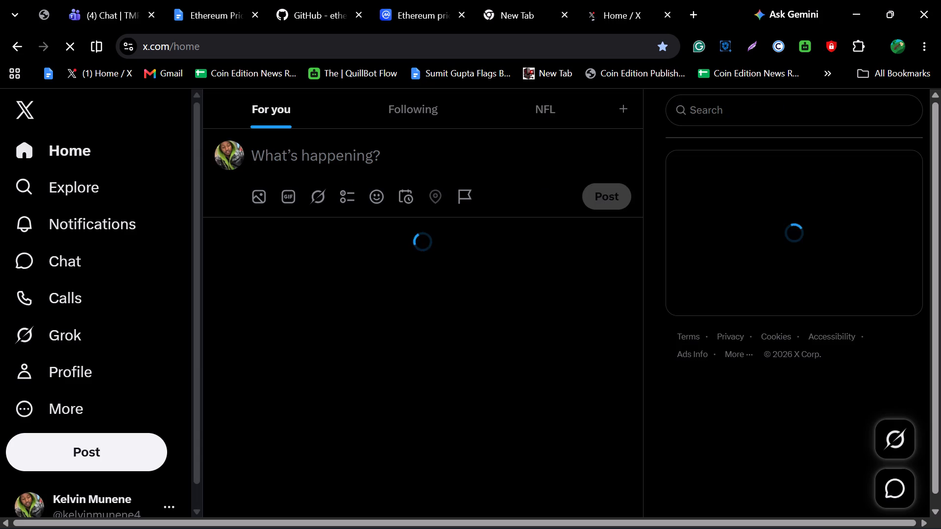
left_click(700, 111)
type("ethe")
key("BackSpace")
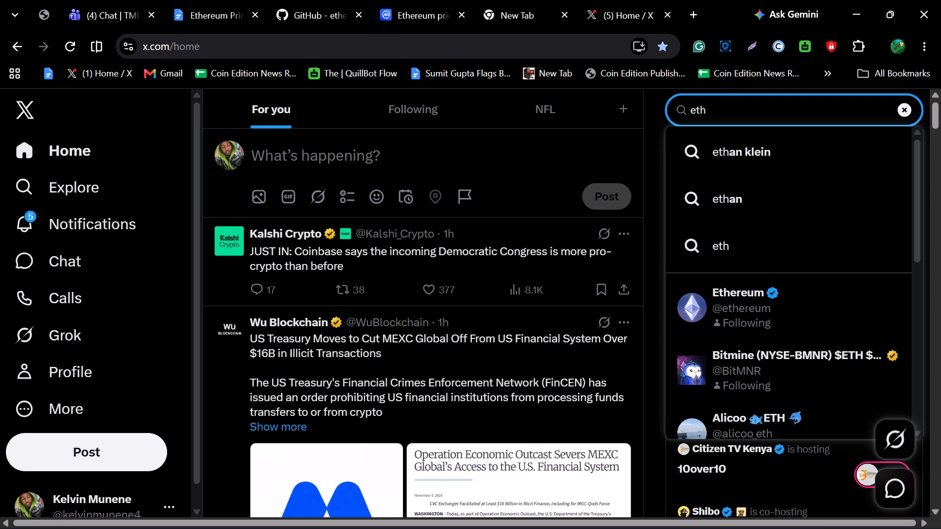
key("space")
type("etf")
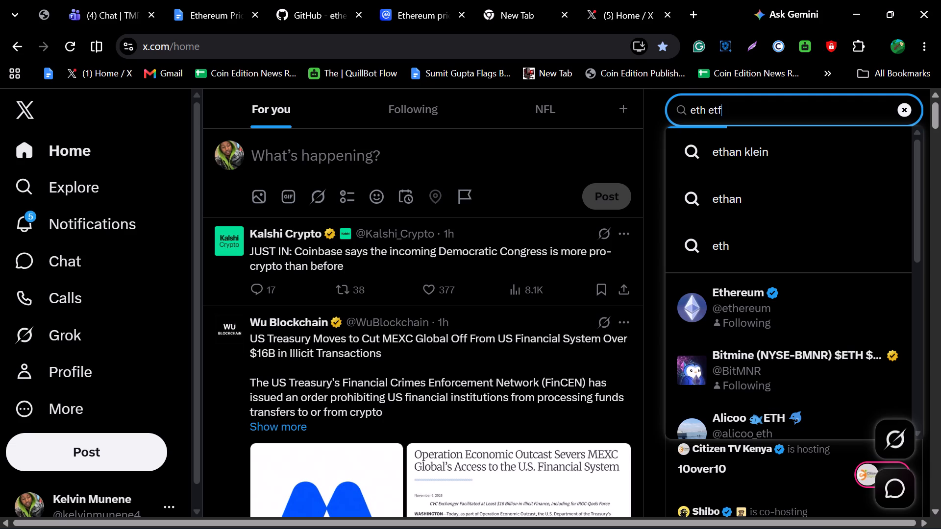
key("Return")
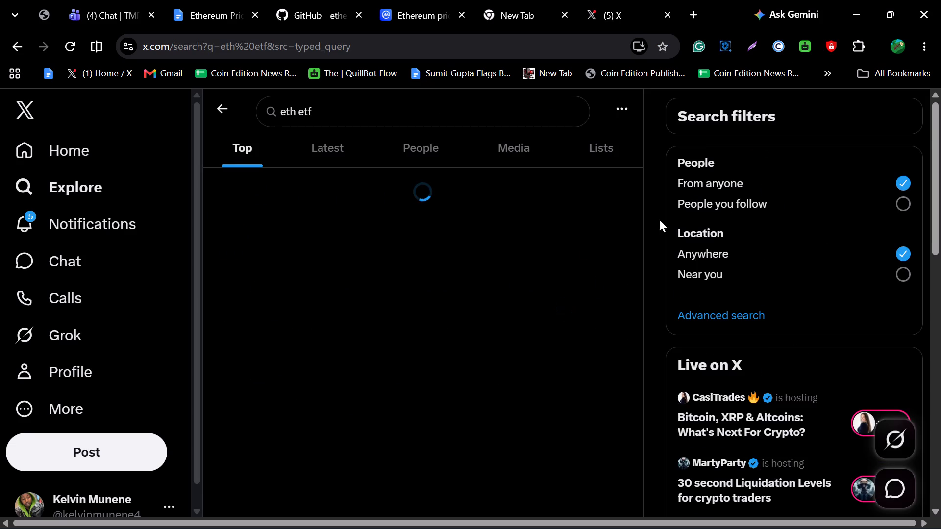
Look through the top "eth etf" posts for daily and weekly Ethereum ETF flow figures and their sources.
scroll(581, 245, "down", 1)
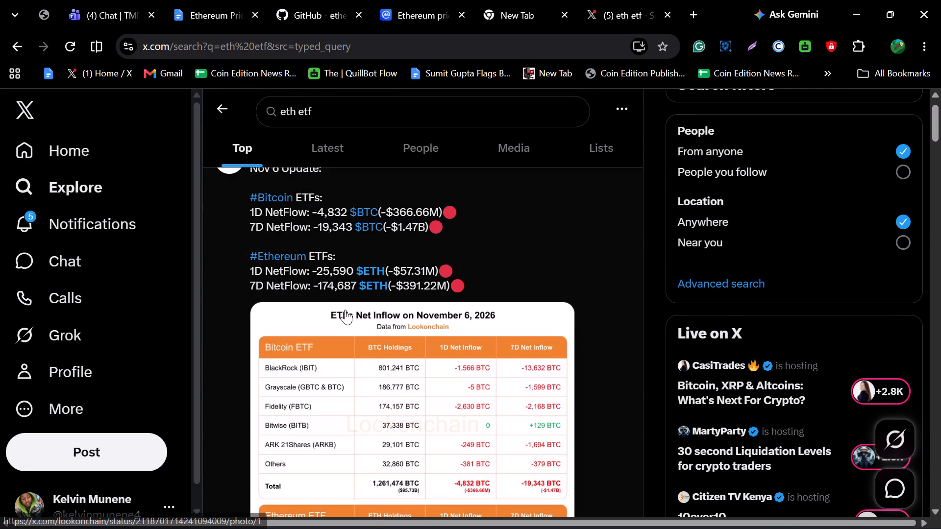
scroll(345, 310, "up", 2)
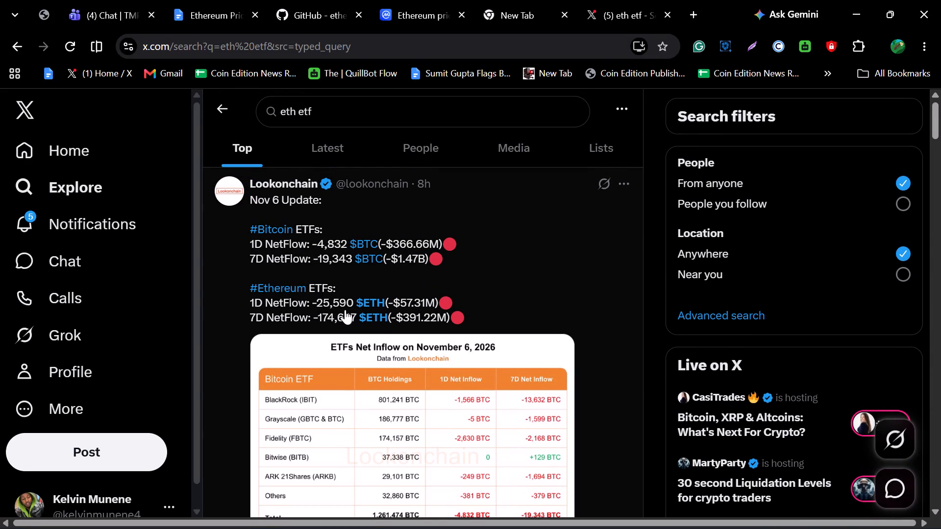
scroll(345, 310, "up", 1)
scroll(343, 268, "down", 1)
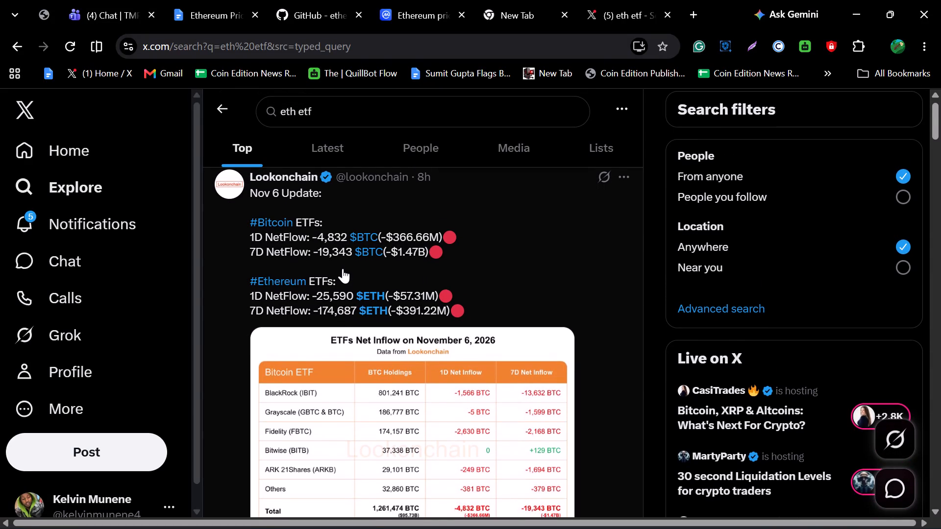
scroll(343, 268, "down", 4)
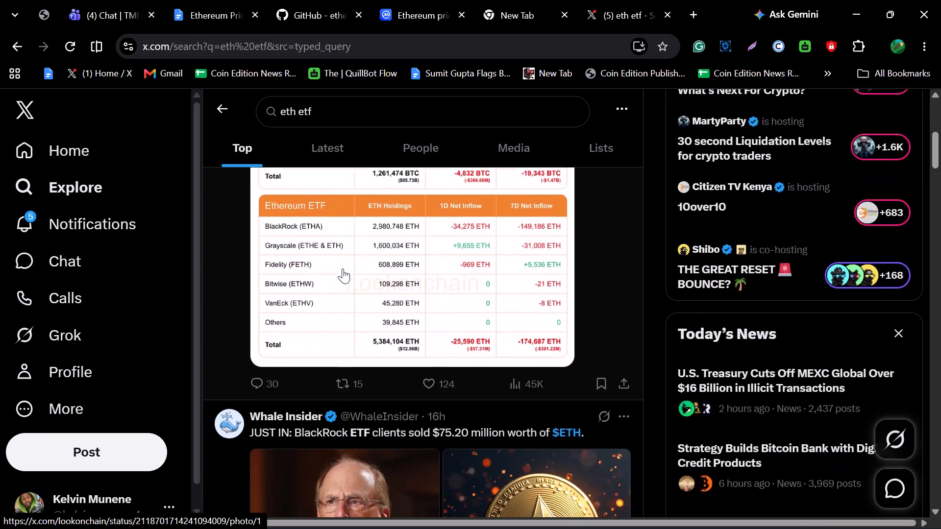
scroll(343, 268, "down", 4)
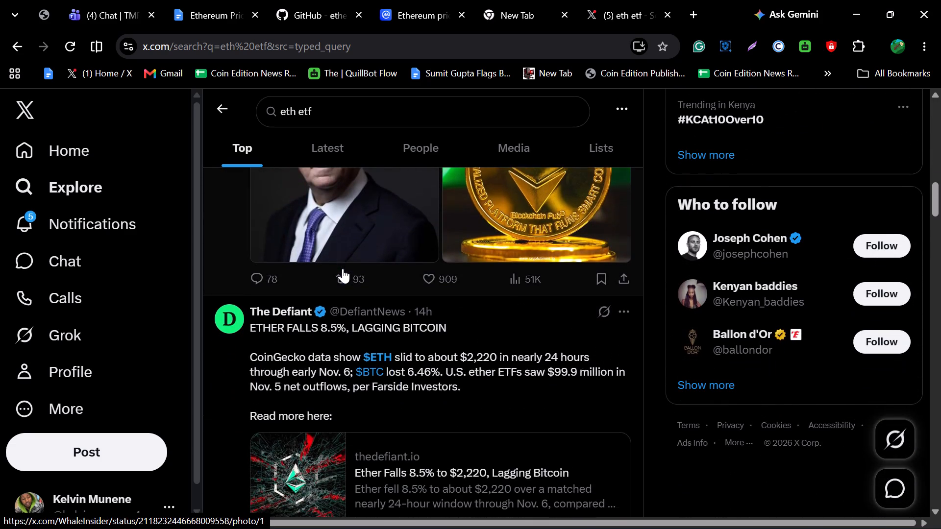
scroll(343, 268, "down", 3)
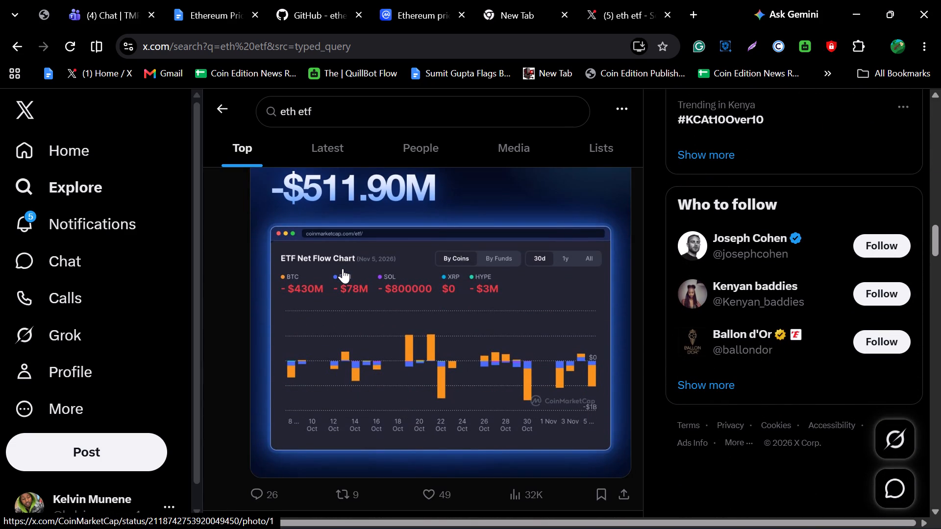
scroll(343, 268, "down", 2)
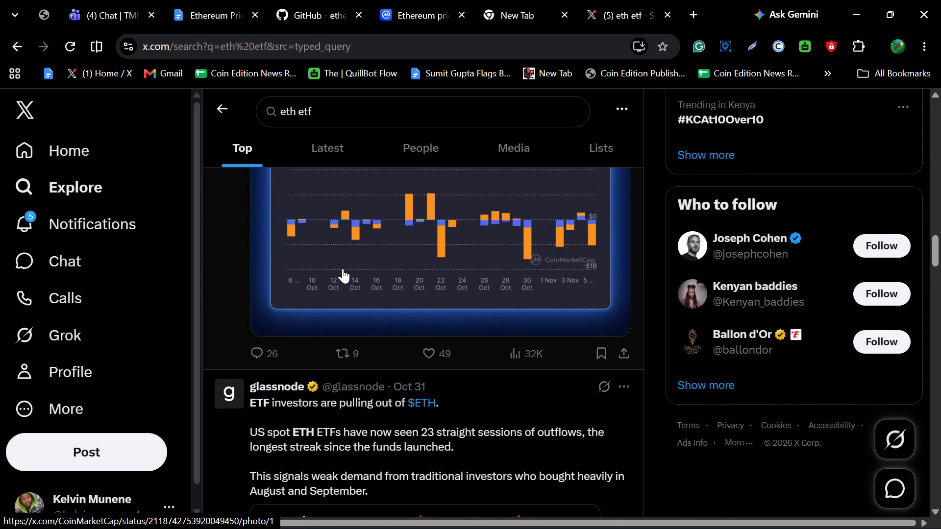
scroll(343, 268, "down", 2)
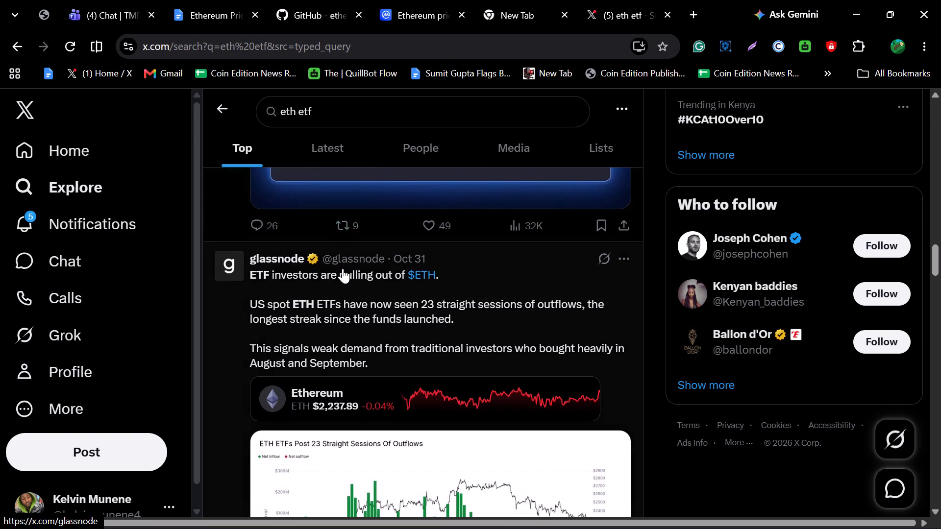
scroll(343, 268, "down", 2)
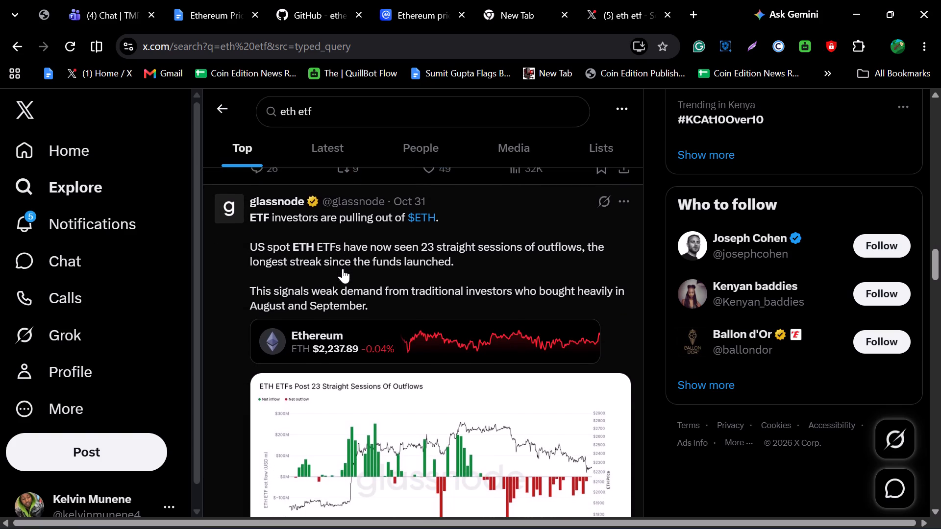
scroll(343, 268, "down", 1)
scroll(343, 268, "up", 1)
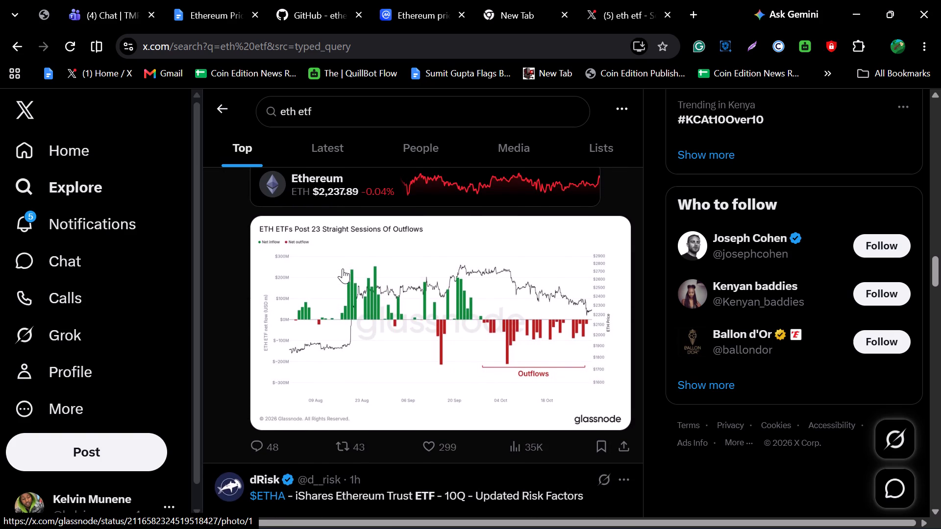
scroll(343, 268, "up", 2)
scroll(343, 268, "down", 3)
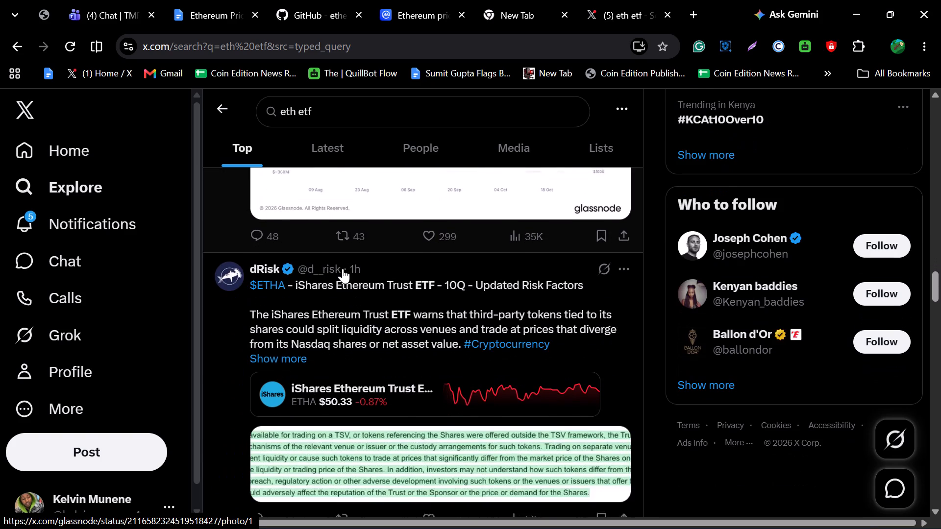
scroll(343, 268, "down", 3)
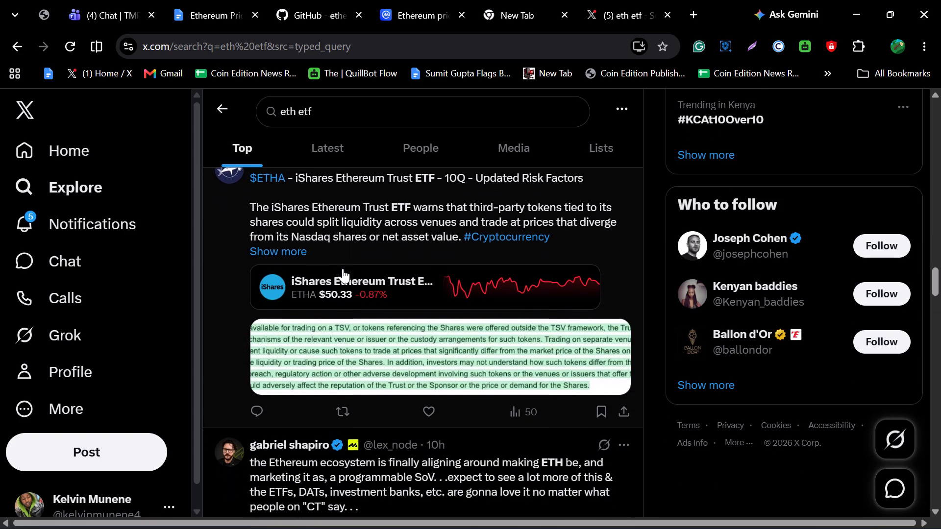
scroll(343, 268, "down", 4)
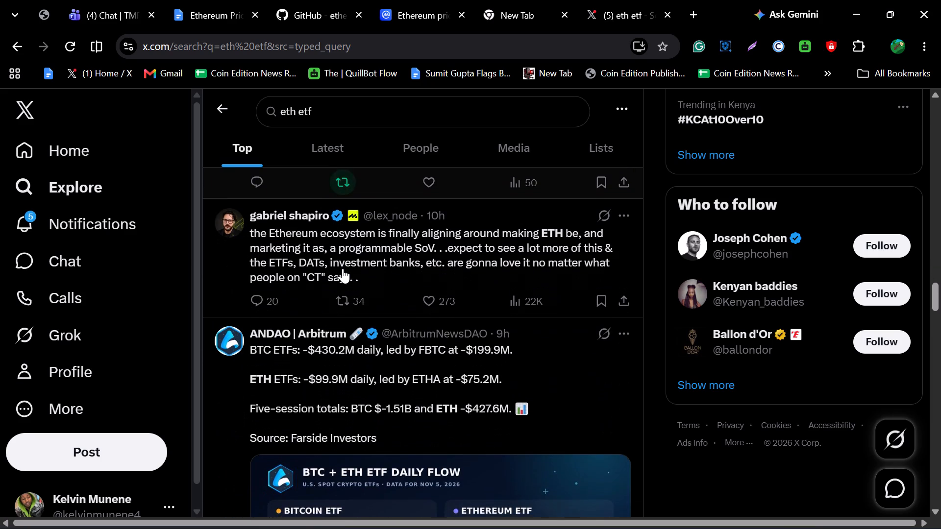
Copy the link to Lookonchain's Nov 6 Update post on Bitcoin and Ethereum ETF net flows.
scroll(343, 268, "up", 12)
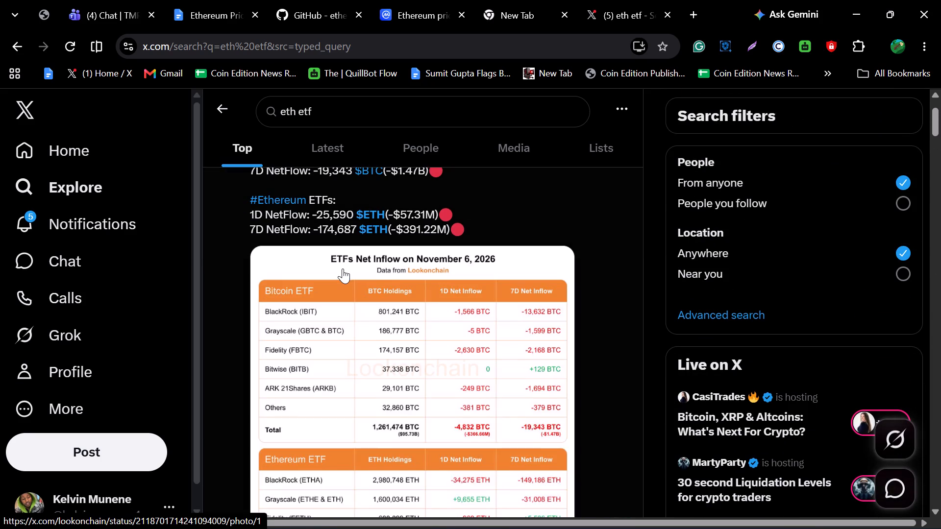
scroll(343, 268, "up", 3)
scroll(343, 268, "down", 2)
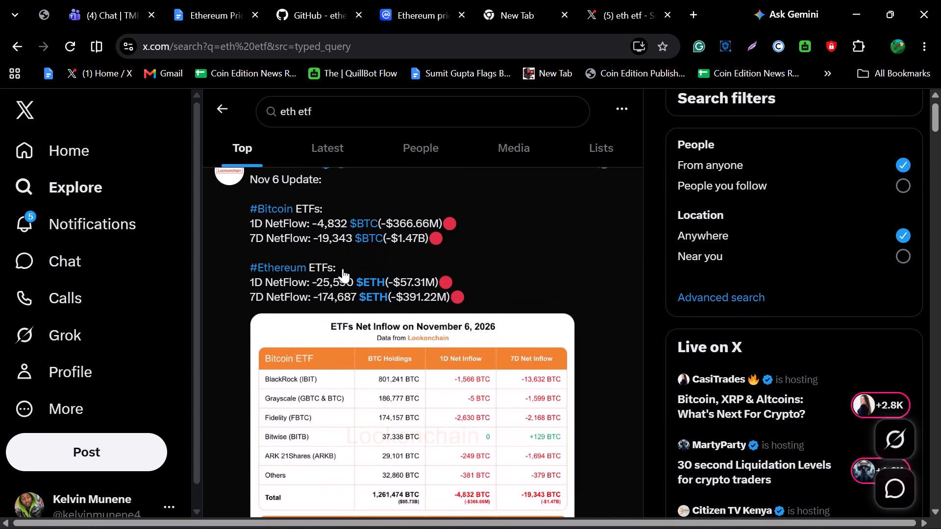
scroll(343, 268, "down", 2)
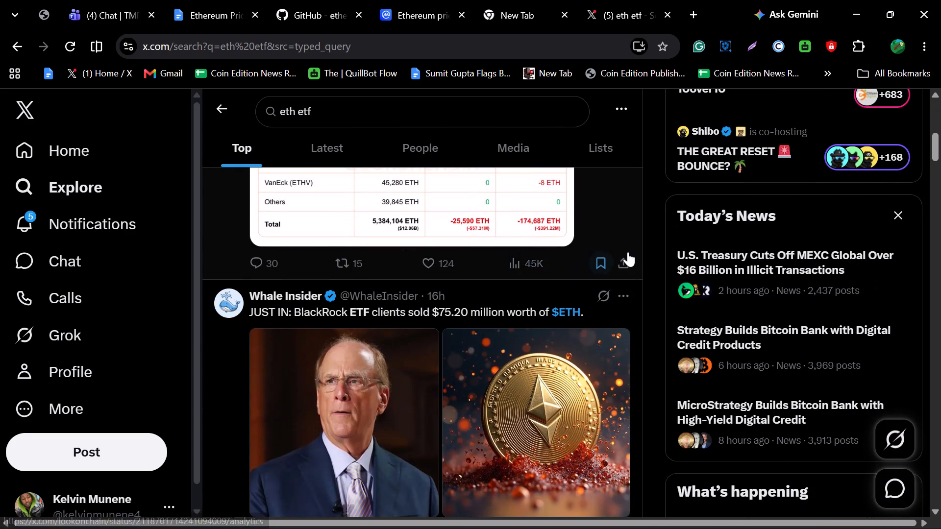
left_click(627, 262)
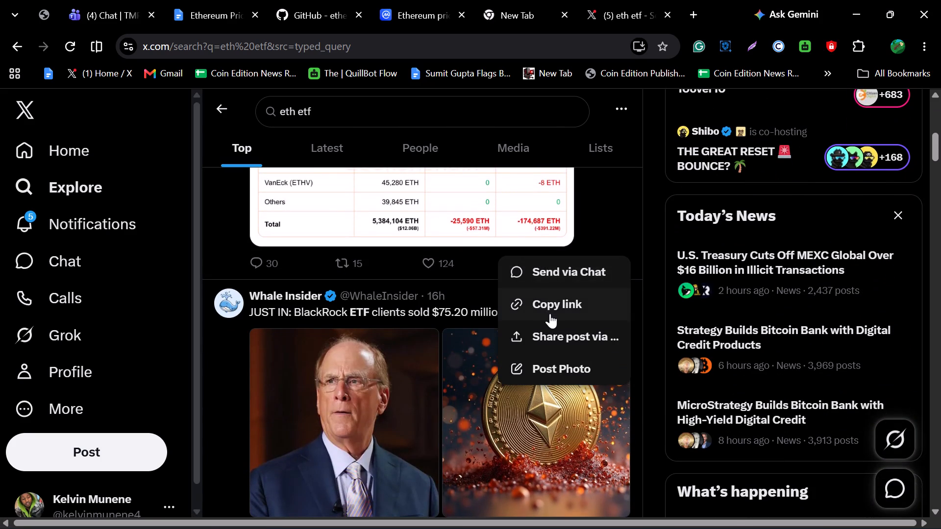
left_click(558, 306)
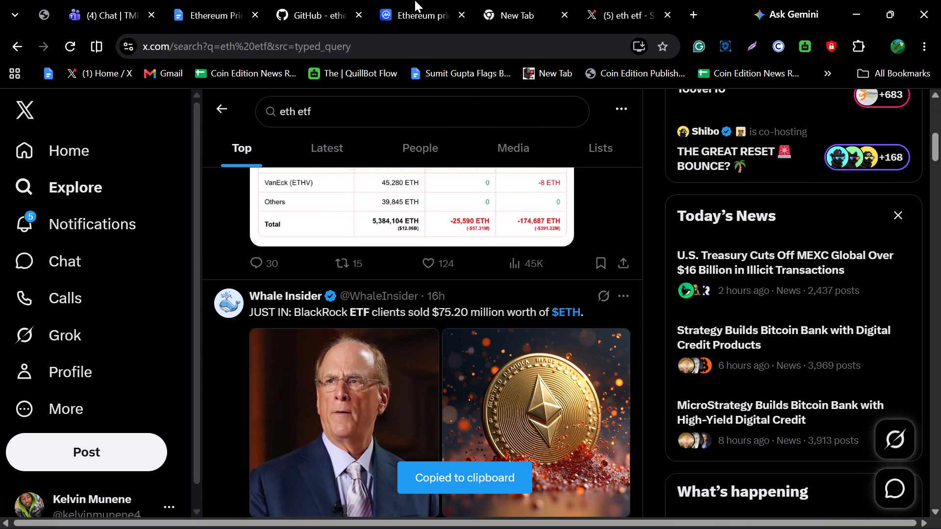
In the article's US spot ETF withdrawals paragraph, link the words "ETHA experienced" to the copied Lookonchain post.
left_click(193, 7)
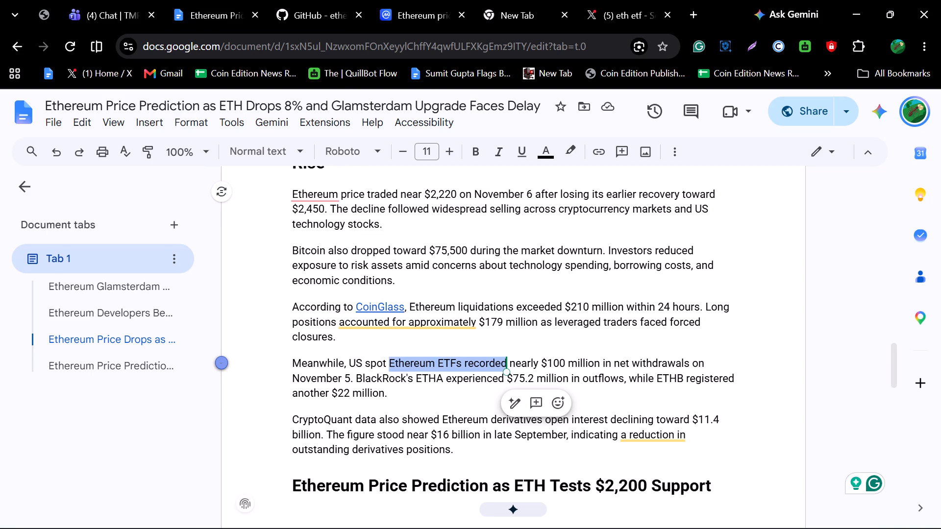
left_click_drag(503, 378, 419, 381)
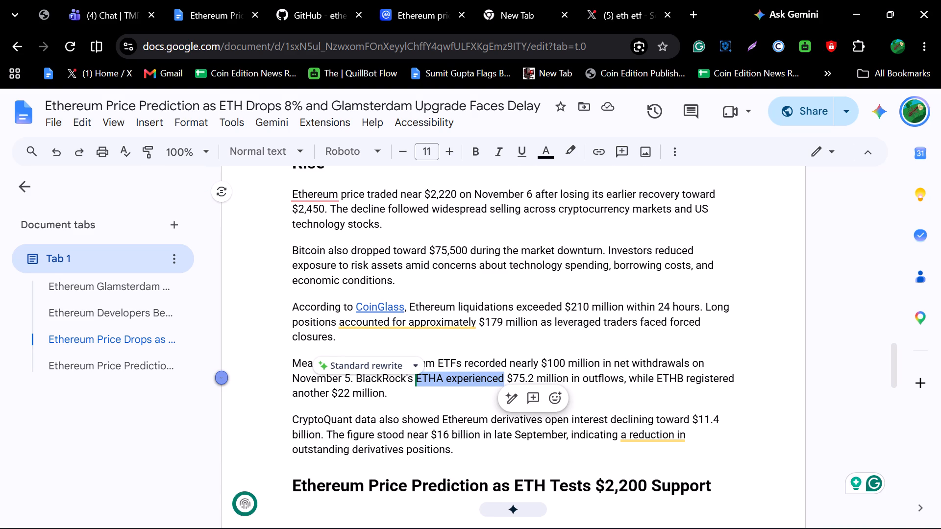
left_click(598, 158)
key("ctrl+v")
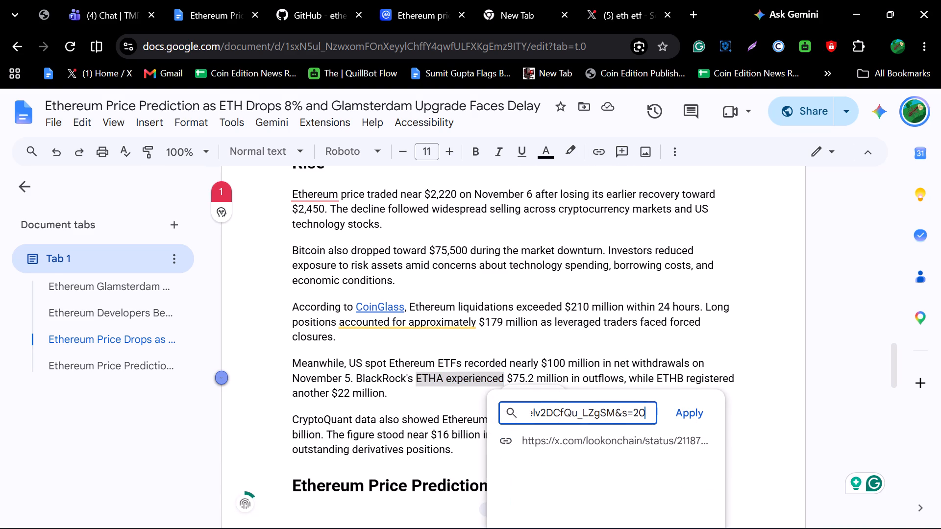
left_click(695, 402)
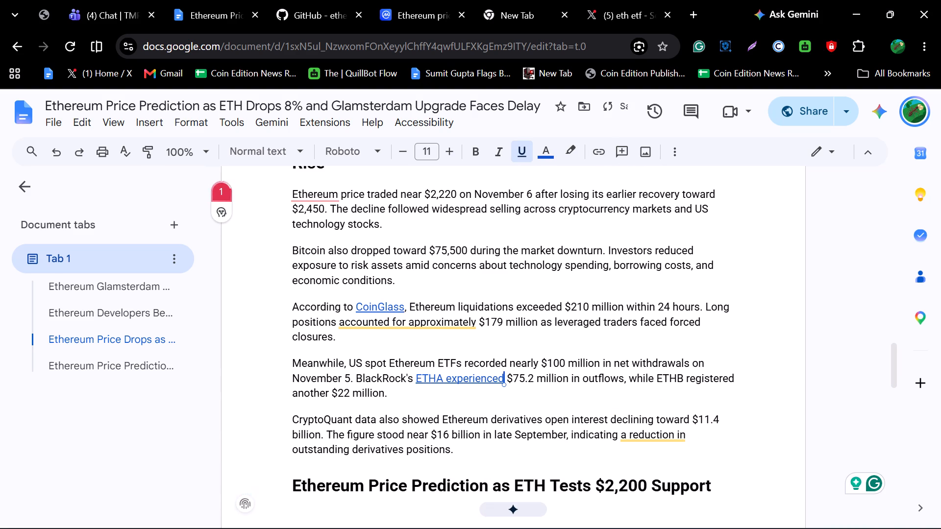
Read on through the CryptoQuant paragraph and the closing section "Ethereum Price Prediction as ETH Tests $2,200 Support".
scroll(593, 399, "down", 1)
scroll(386, 350, "down", 1)
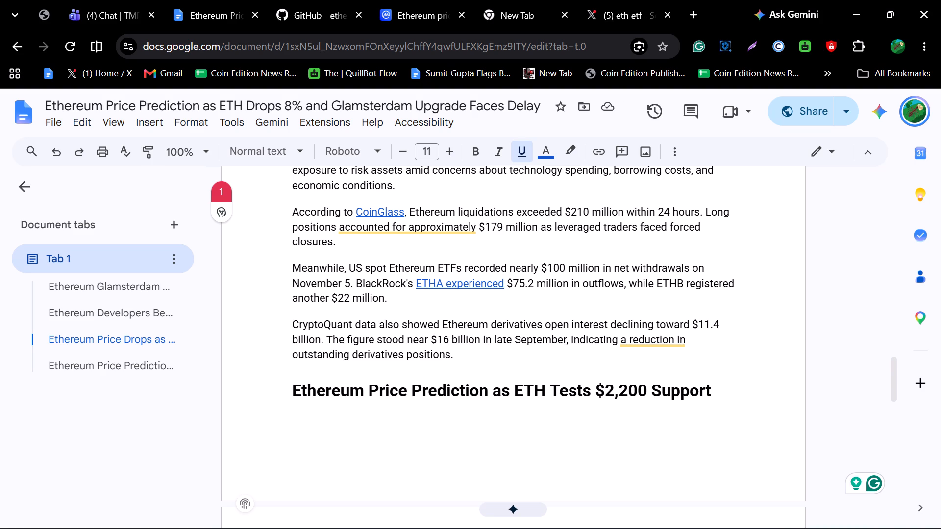
scroll(517, 361, "down", 1)
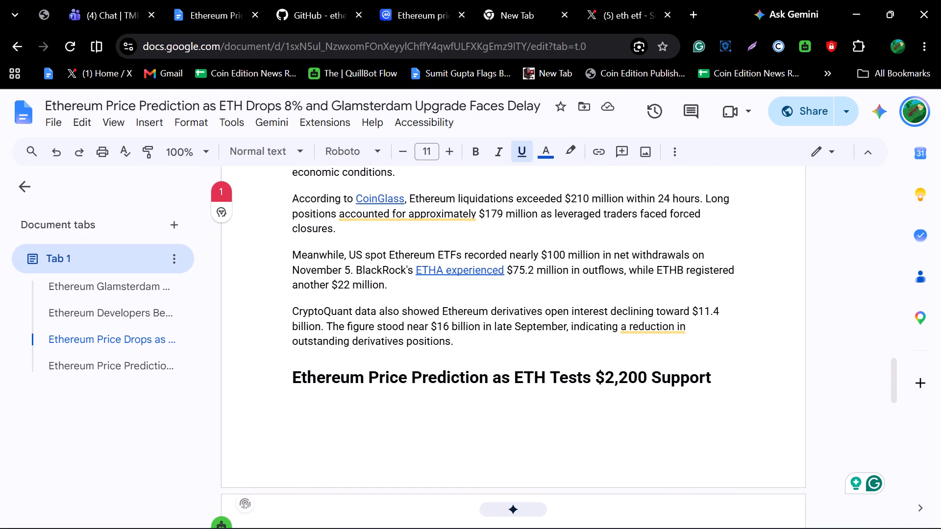
scroll(517, 361, "down", 1)
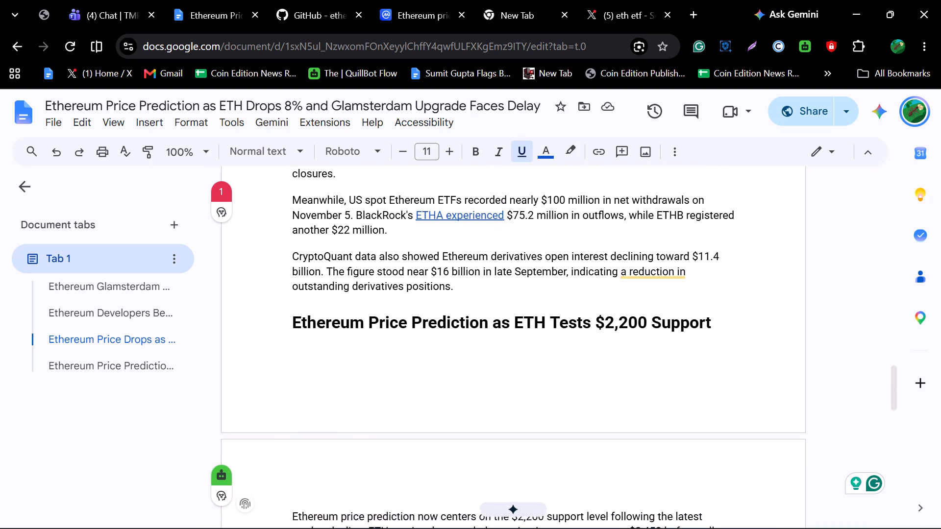
scroll(517, 361, "down", 3)
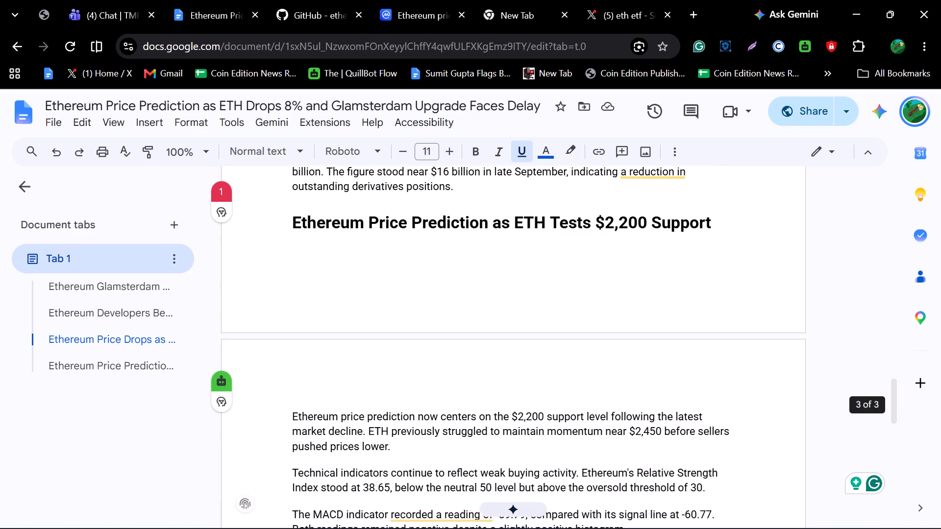
scroll(517, 361, "down", 1)
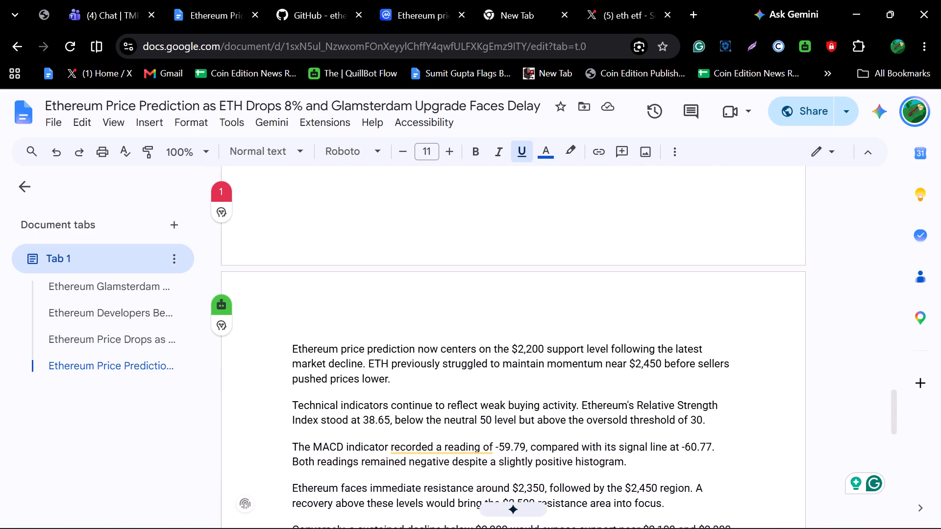
scroll(517, 361, "down", 3)
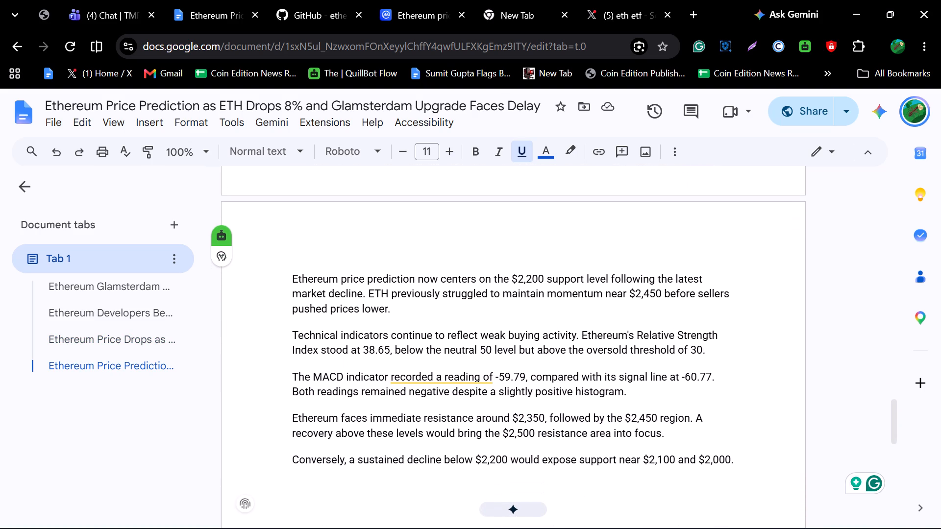
scroll(517, 361, "down", 3)
scroll(517, 361, "up", 1)
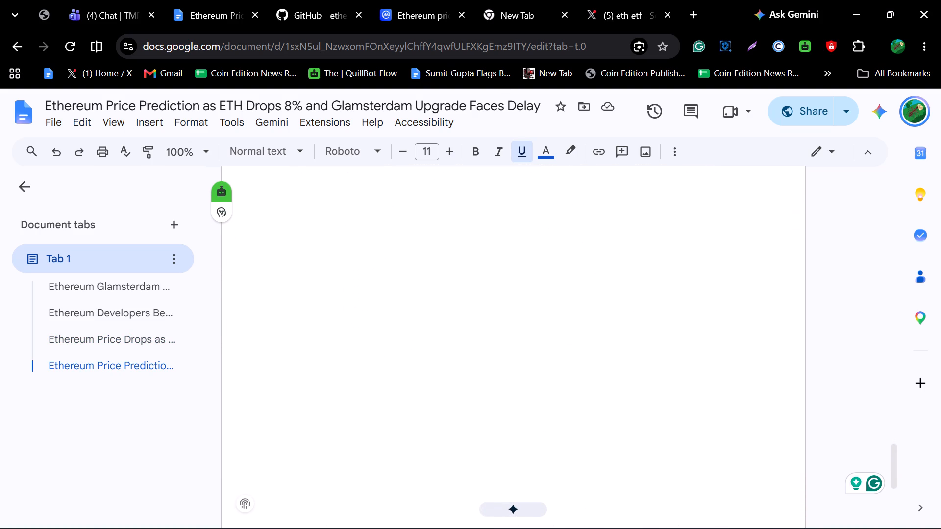
scroll(517, 361, "up", 2)
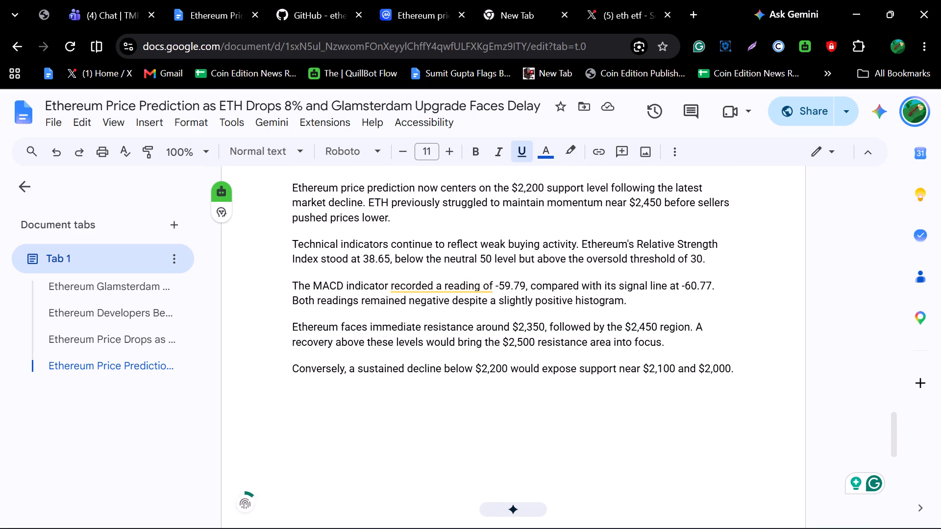
Check the MACD reading in the price prediction section, clear the selection, and reread the technical indicator paragraphs.
left_click_drag(523, 287, 514, 287)
left_click_drag(514, 287, 479, 286)
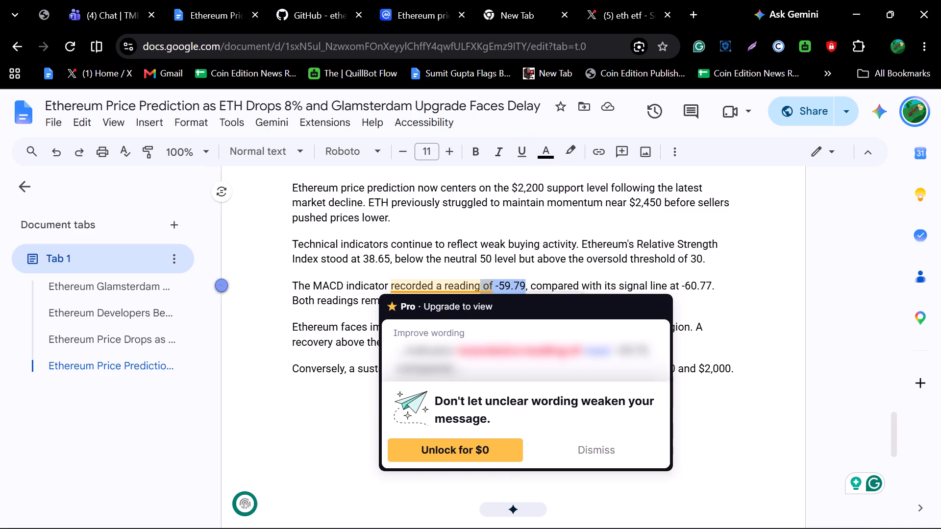
scroll(392, 283, "left", 1)
left_click(358, 261)
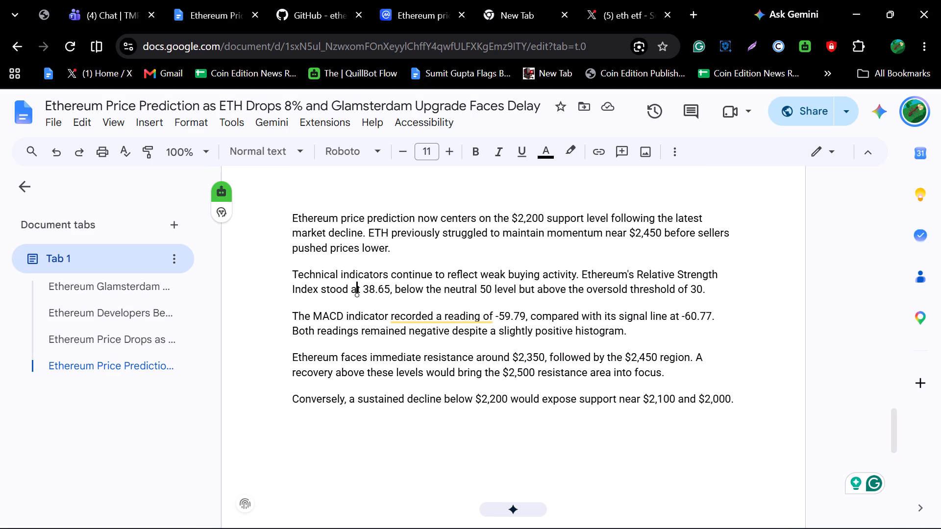
scroll(358, 261, "up", 2)
scroll(358, 261, "right", 1)
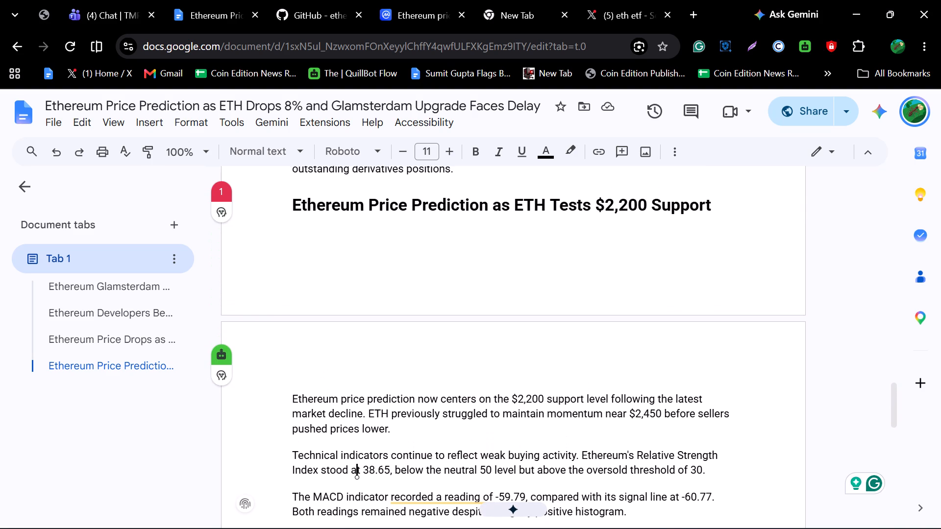
scroll(358, 261, "right", 2)
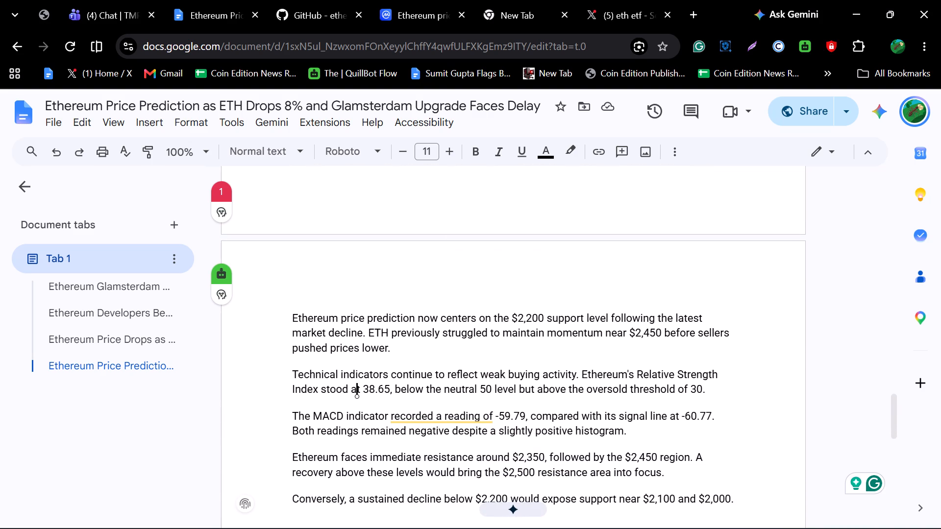
Insert an empty paragraph after the Relative Strength Index paragraph in the price prediction section.
left_click(717, 394)
key("Return")
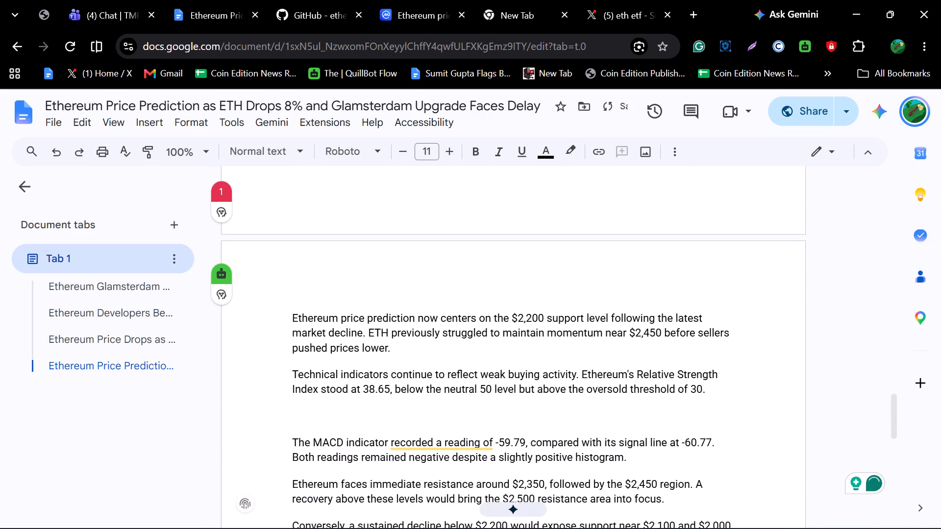
Skim the whole article, from the headline and summary bullets to the closing price prediction section, reviewing its layout and links.
scroll(511, 300, "up", 3)
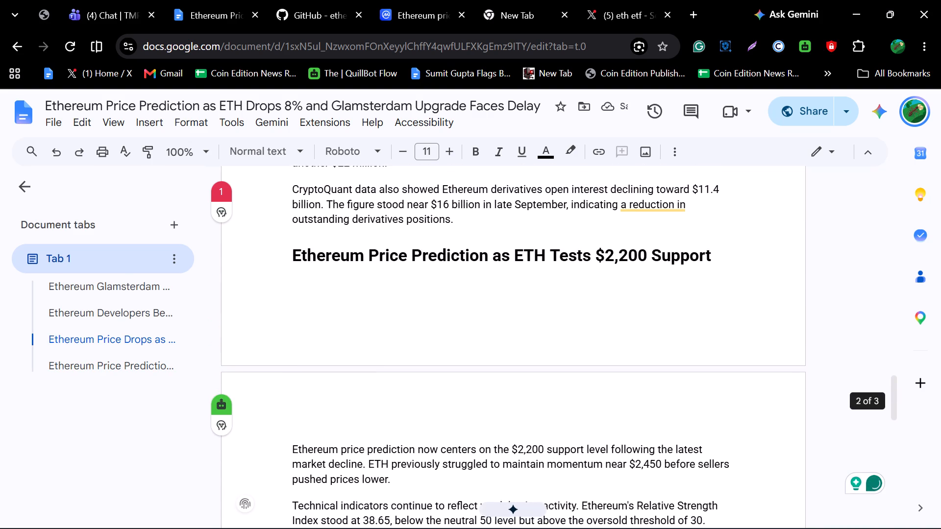
scroll(511, 300, "up", 3)
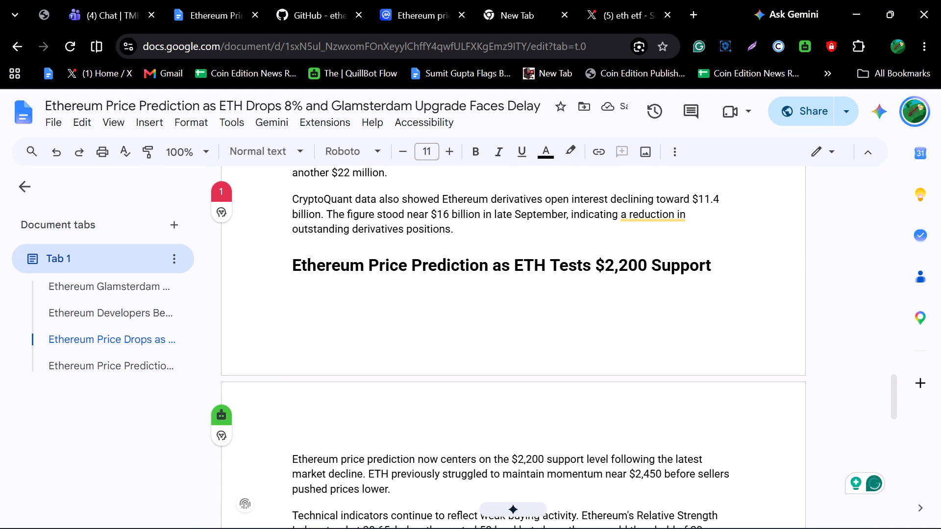
scroll(511, 300, "up", 3)
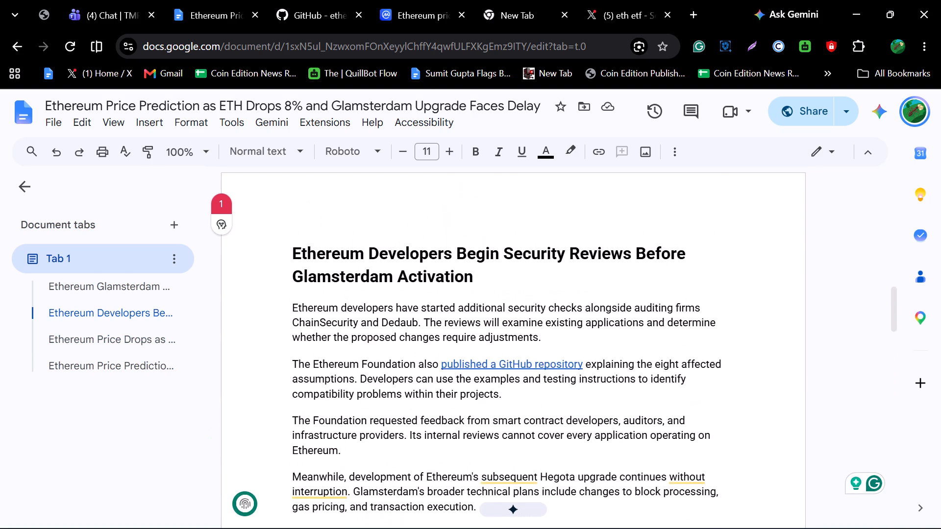
scroll(511, 300, "up", 6)
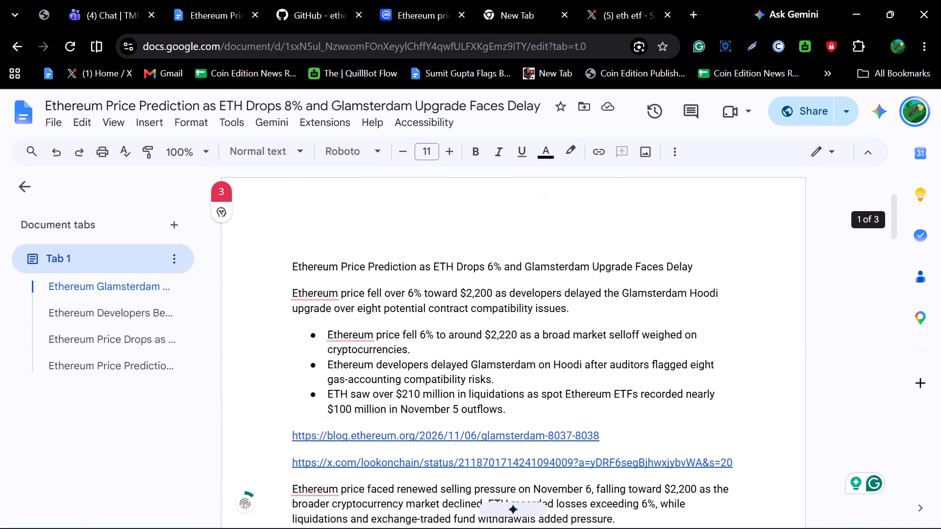
scroll(511, 300, "up", 1)
scroll(430, 389, "down", 1)
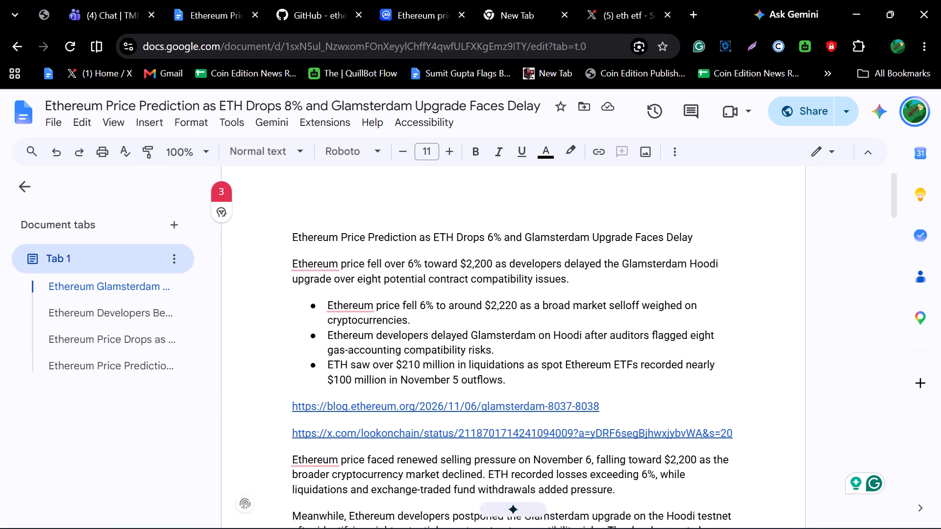
scroll(430, 389, "down", 7)
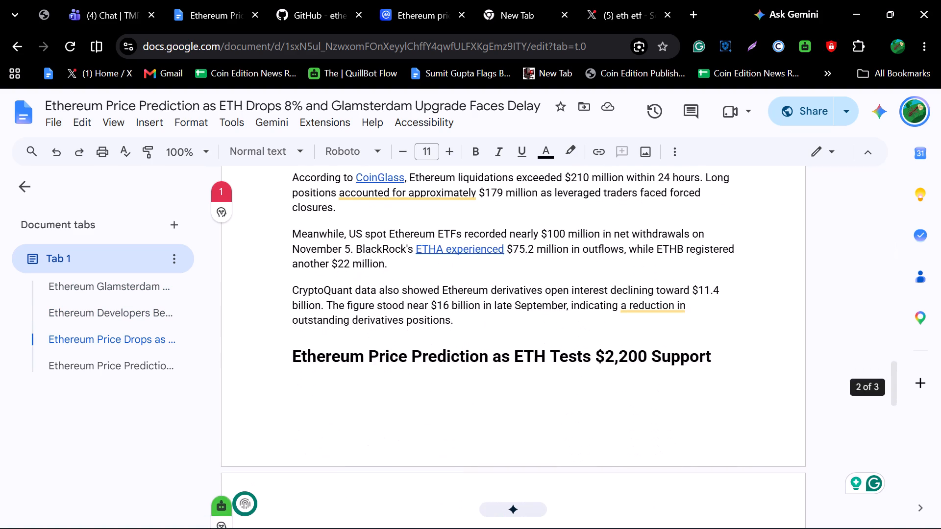
scroll(430, 389, "down", 2)
scroll(430, 389, "up", 5)
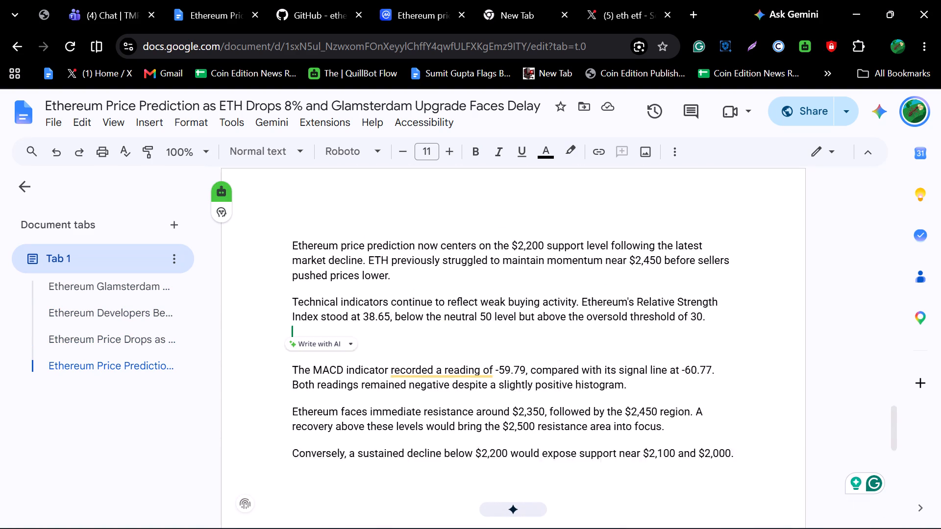
scroll(430, 389, "up", 4)
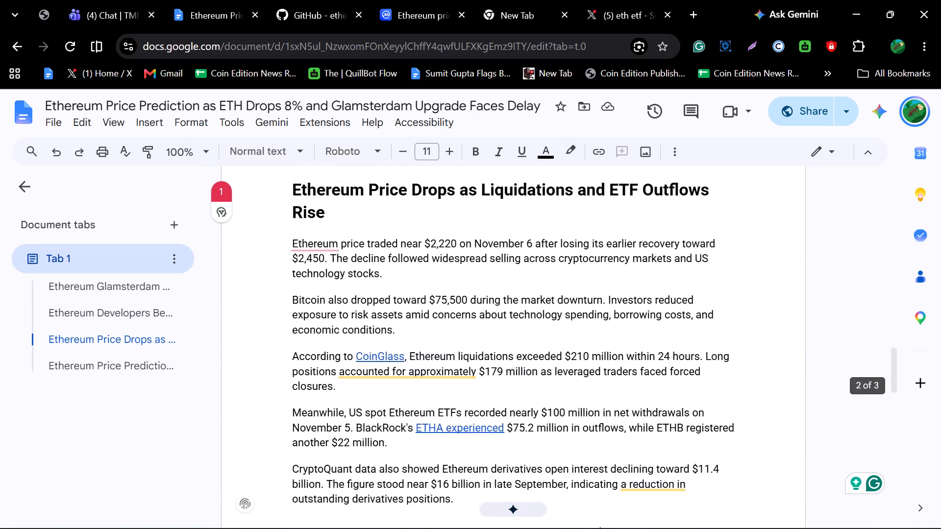
scroll(430, 389, "up", 4)
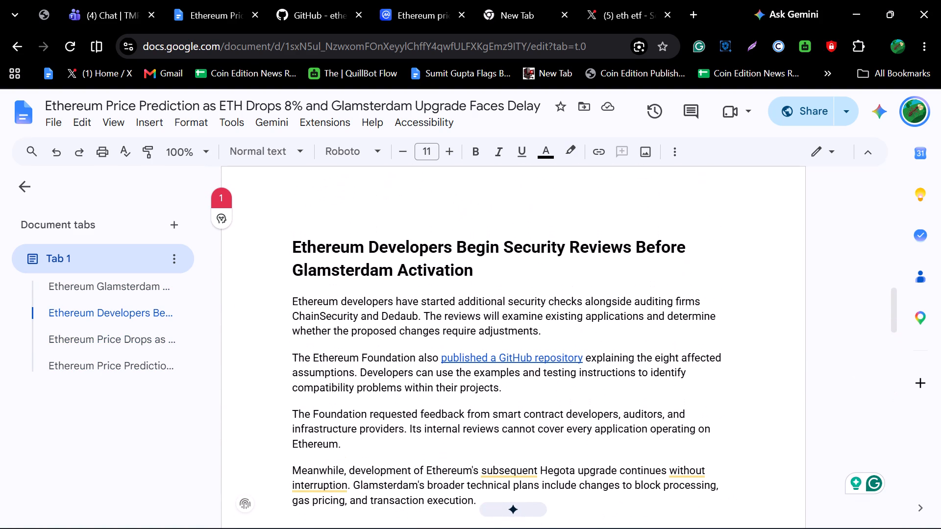
Insert an empty paragraph after the ChainSecurity eight assumptions paragraph in the Glamsterdam upgrade delay section.
scroll(430, 386, "up", 3)
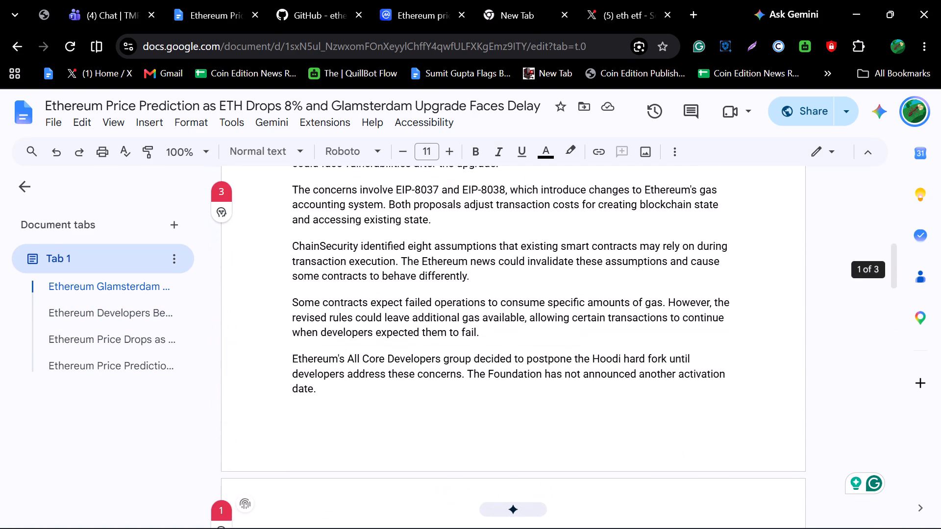
scroll(430, 386, "up", 1)
scroll(430, 386, "down", 3)
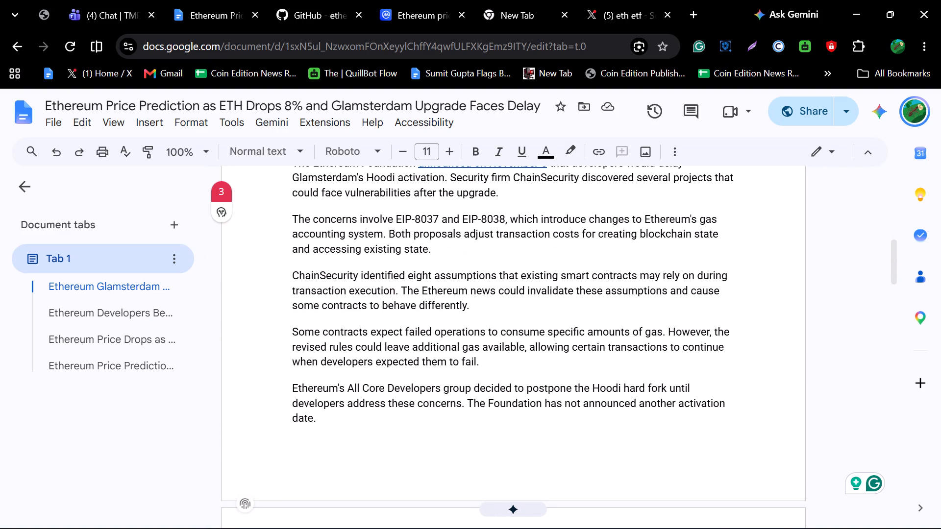
left_click(480, 305)
key("Return")
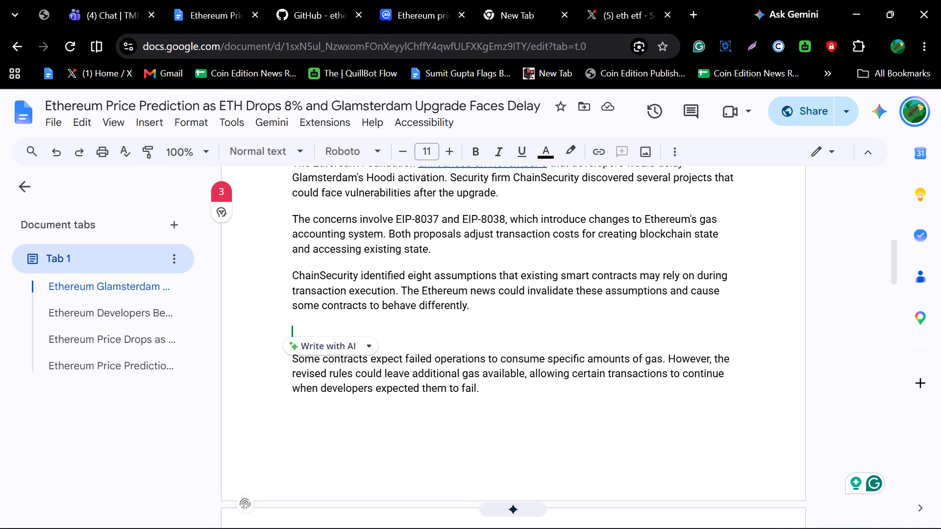
Glance back over the start of the Glamsterdam section and switch to the X search results for "eth etf".
scroll(428, 270, "up", 3)
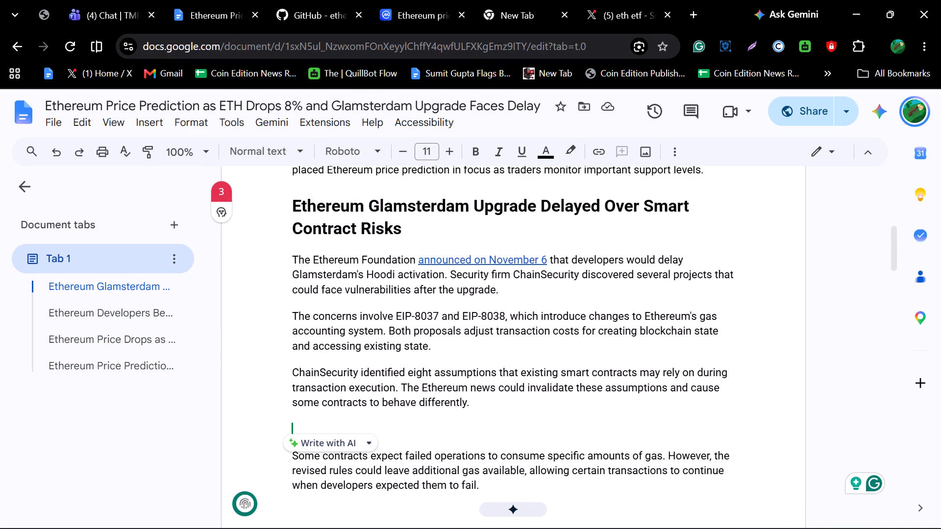
scroll(434, 286, "up", 1)
left_click(638, 0)
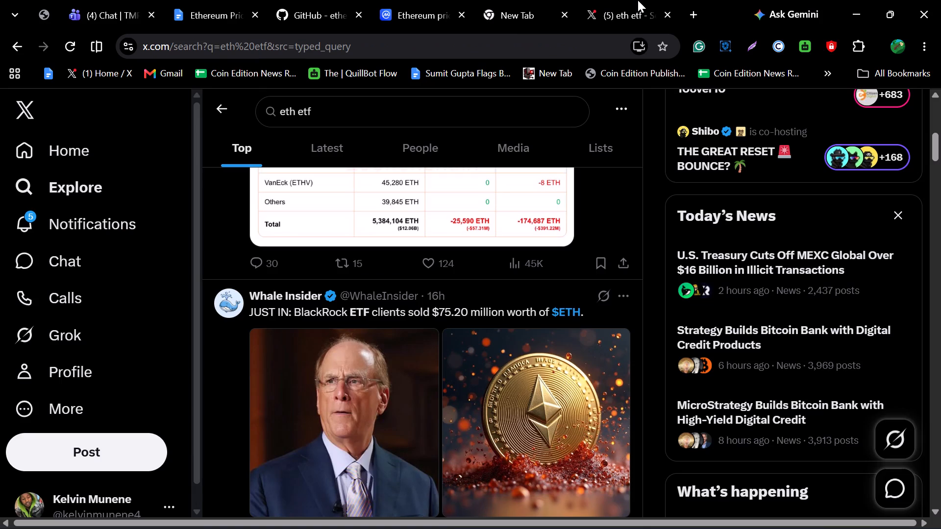
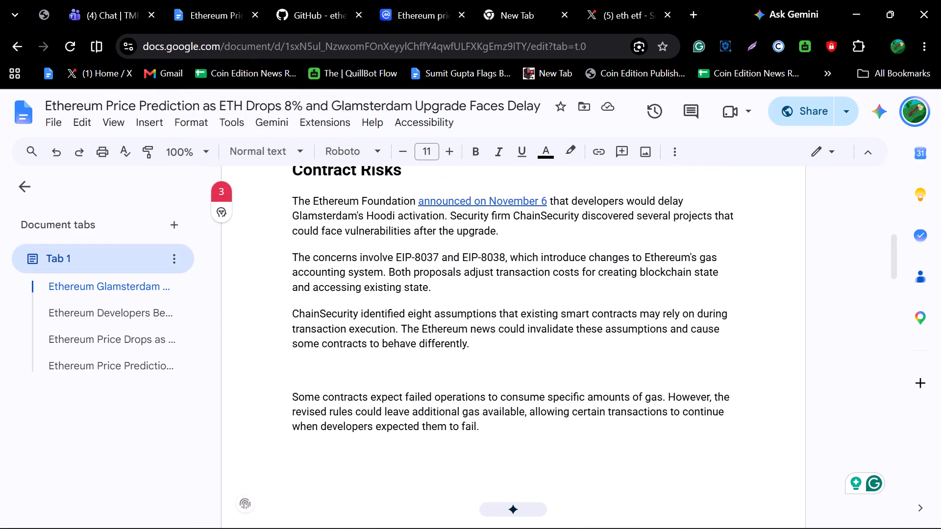
Preview the "announced on November 6" source link and reread the Glamsterdam section around the empty paragraph, glancing at the X search results.
left_click(324, 371)
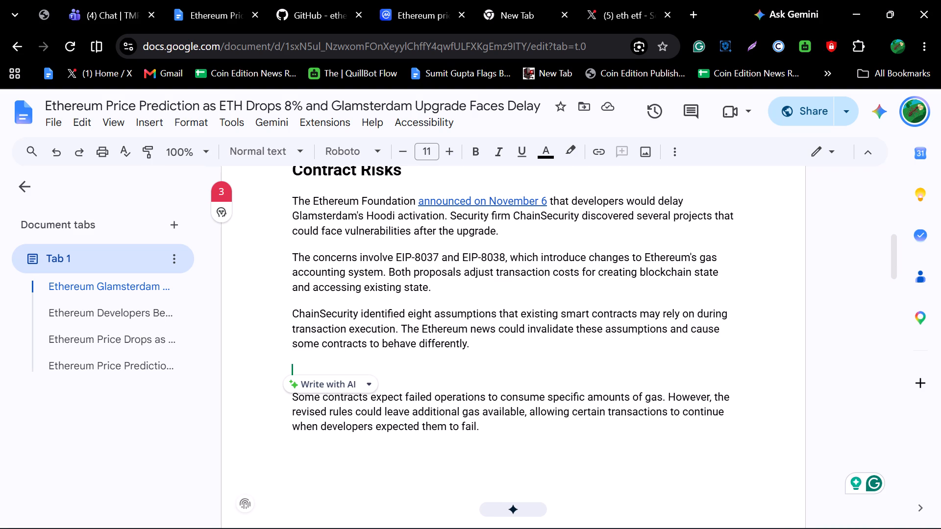
scroll(324, 371, "up", 2)
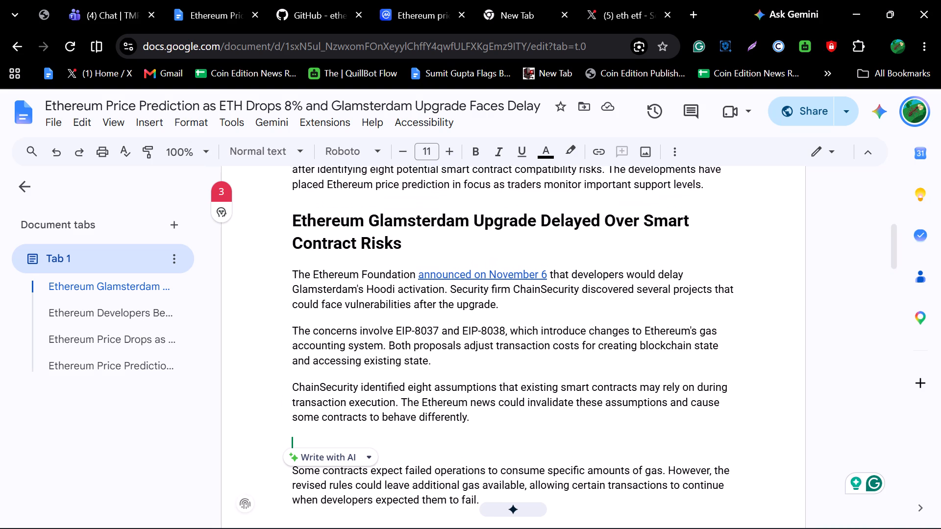
left_click(467, 276)
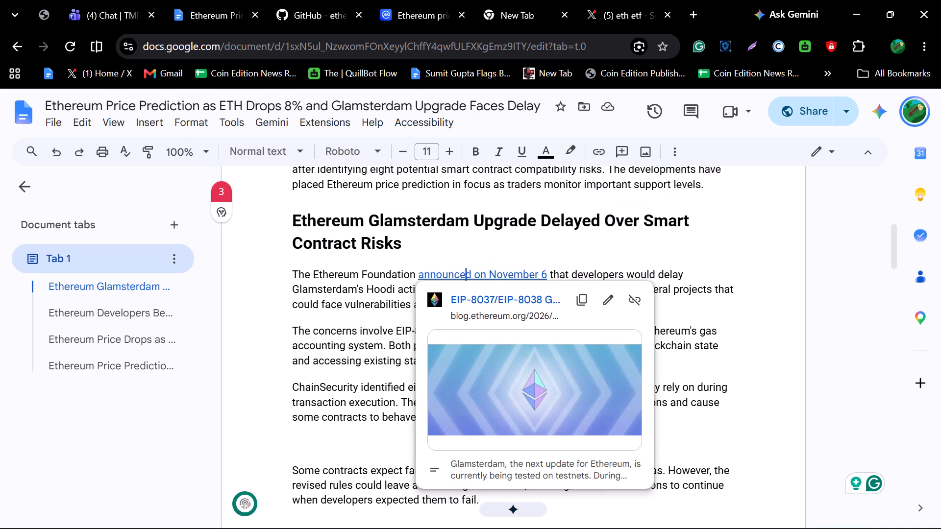
left_click(309, 325)
scroll(309, 325, "down", 1)
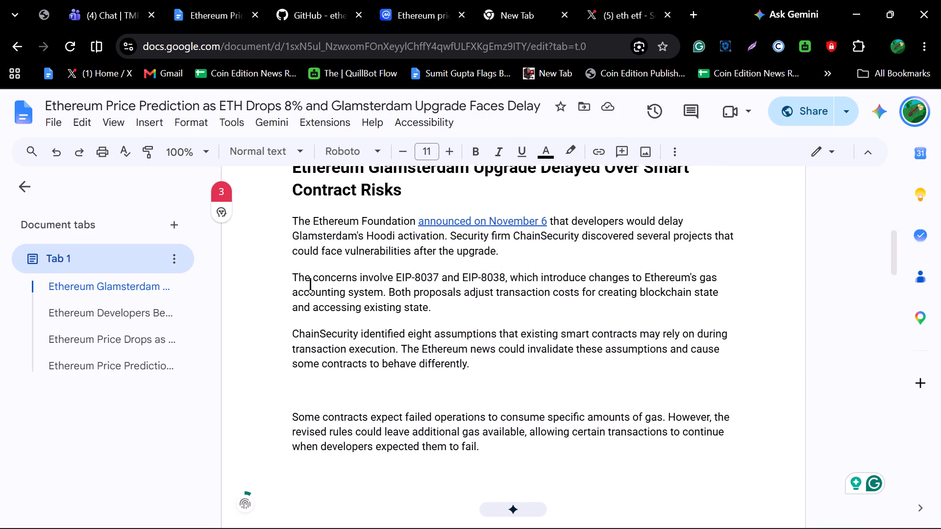
scroll(309, 325, "down", 2)
left_click(305, 352)
scroll(305, 352, "up", 2)
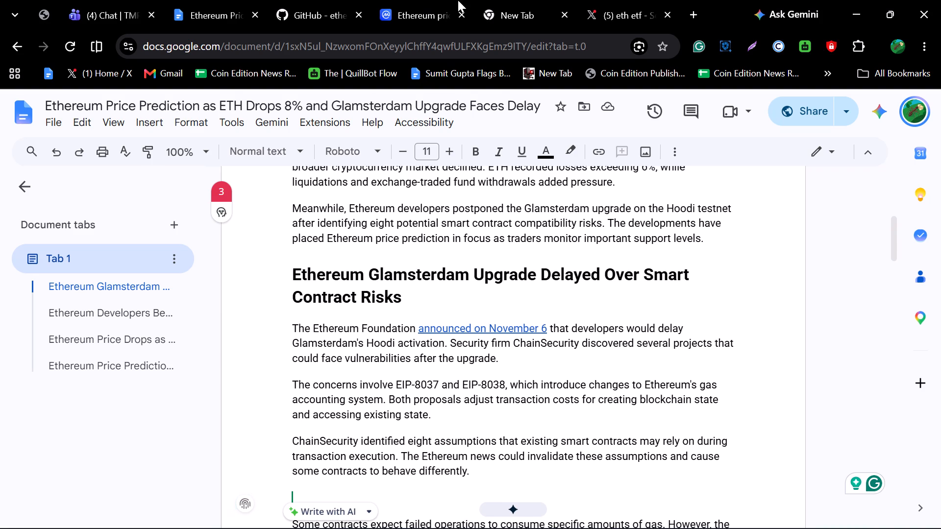
left_click(620, 3)
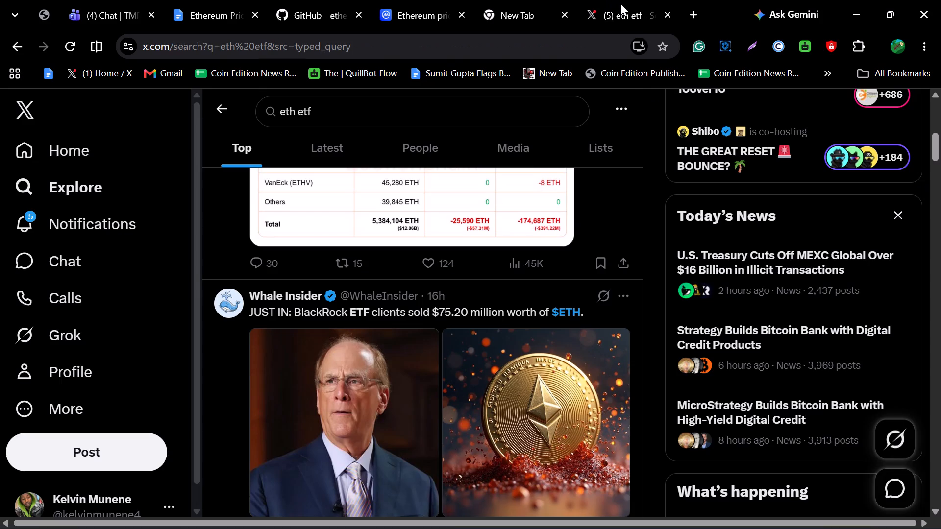
scroll(269, 0, "left", 1)
left_click(198, 14)
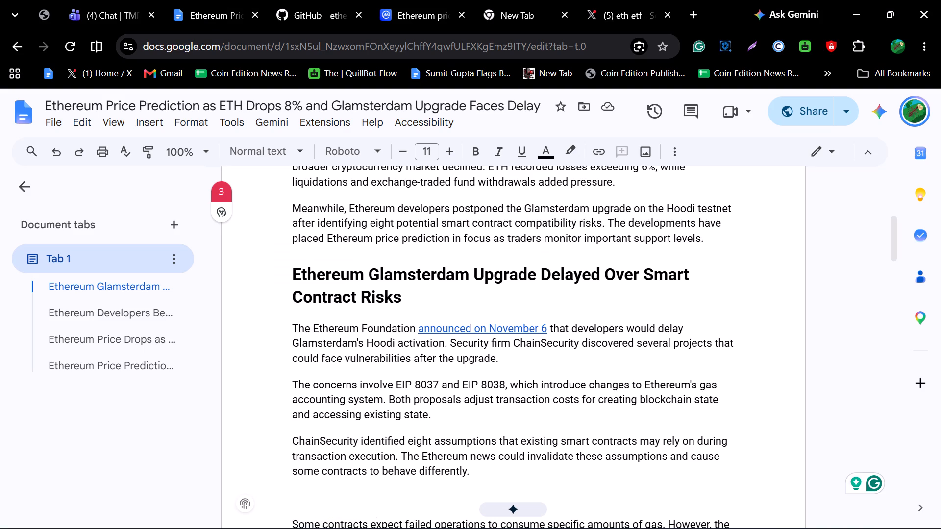
Copy "Ethereum Glamsterdam Upgrade" from the section heading and search X for it, replacing the "eth etf" query.
left_click_drag(537, 273, 290, 280)
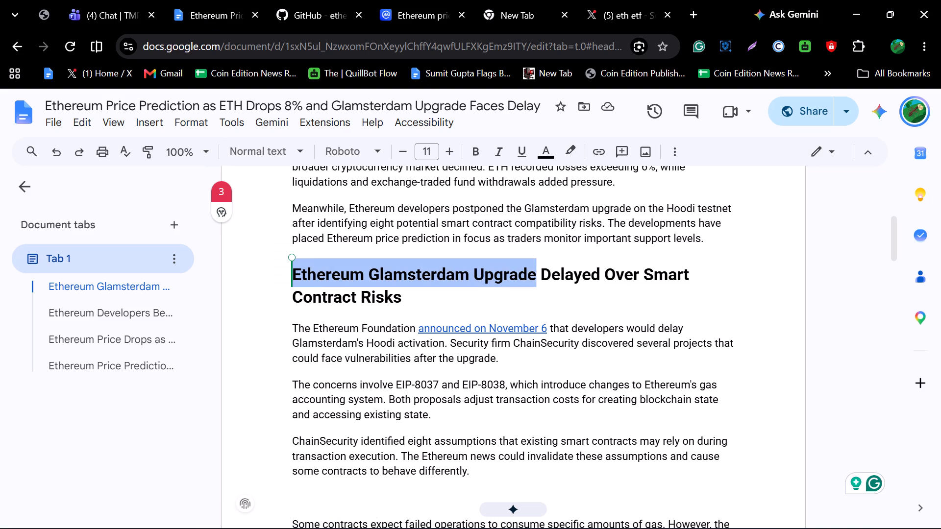
left_click_drag(290, 280, 290, 279)
key("ctrl+c")
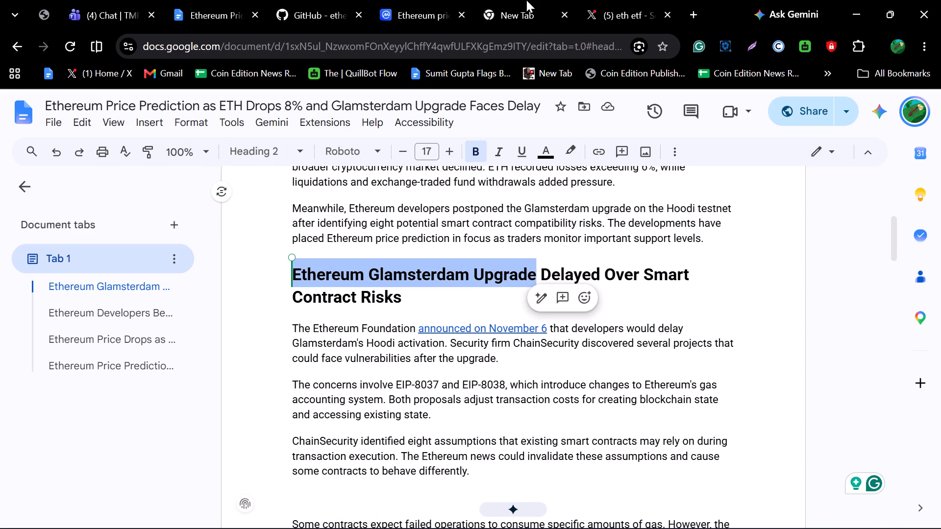
left_click(626, 4)
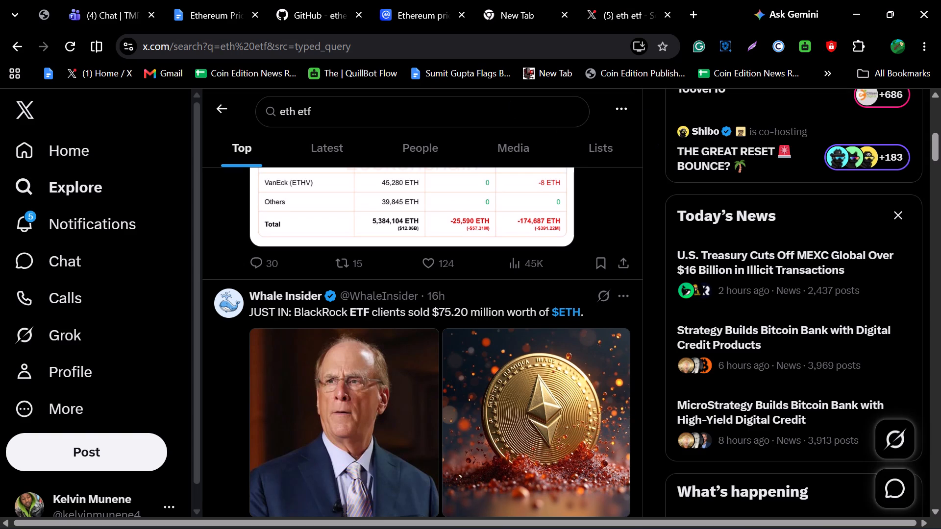
left_click(349, 119)
key("ctrl+a")
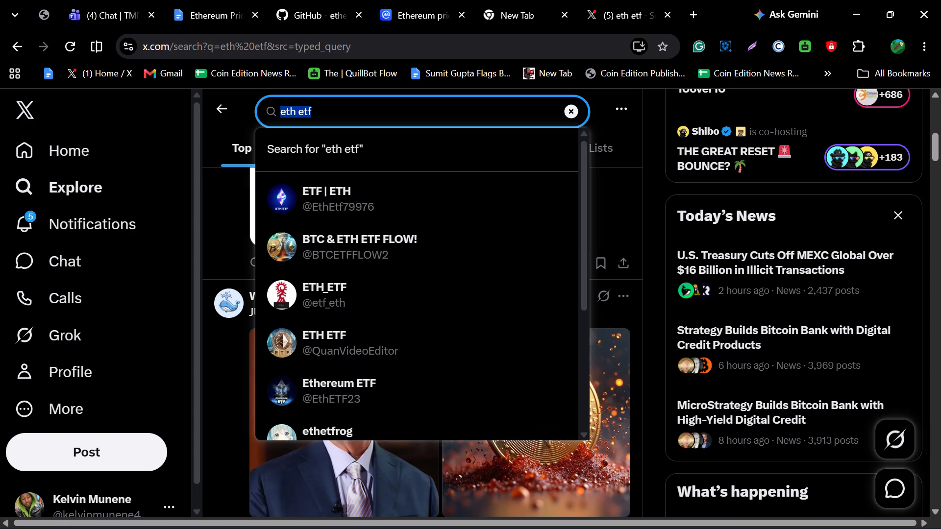
key("BackSpace")
key("ctrl+v")
key("Return")
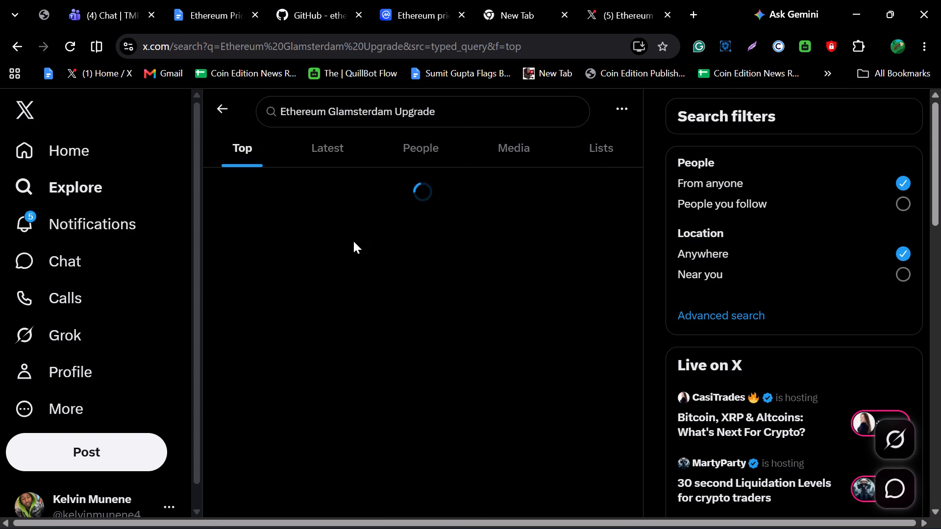
Skim the top X posts on the Glamsterdam upgrade for coverage of the Hoodi delay and contract risks.
scroll(340, 252, "down", 2)
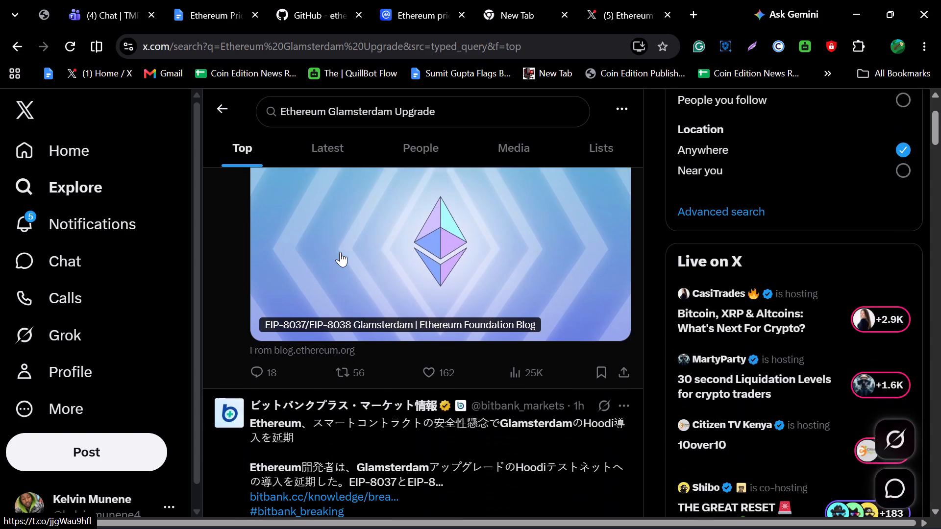
scroll(340, 252, "down", 3)
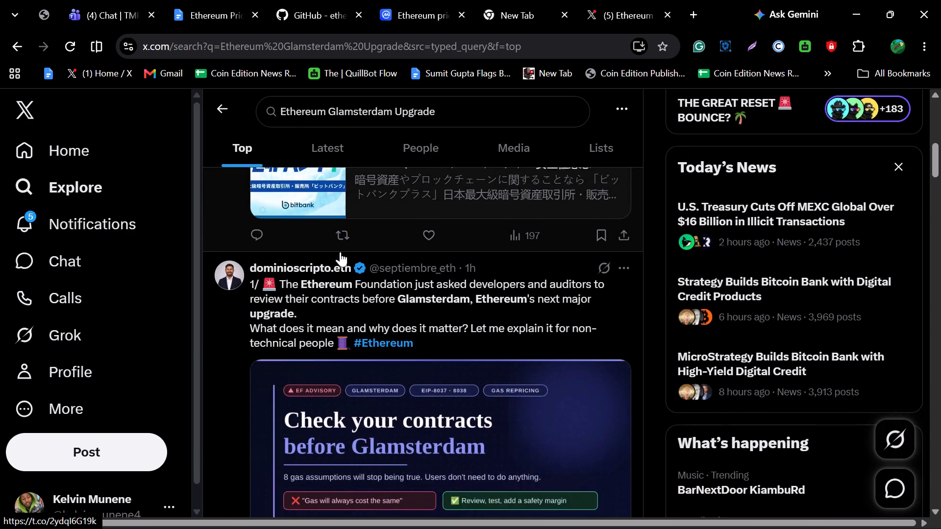
scroll(340, 252, "down", 3)
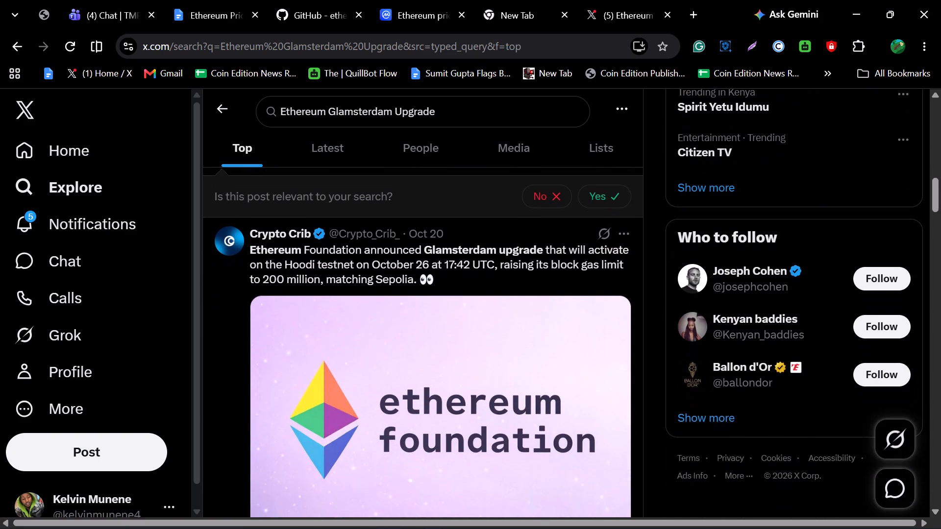
scroll(340, 252, "down", 2)
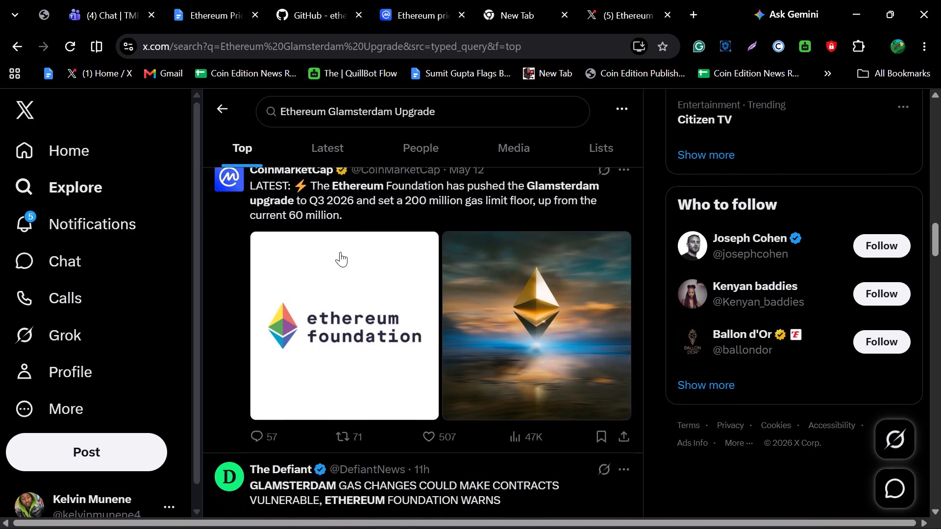
scroll(340, 252, "down", 3)
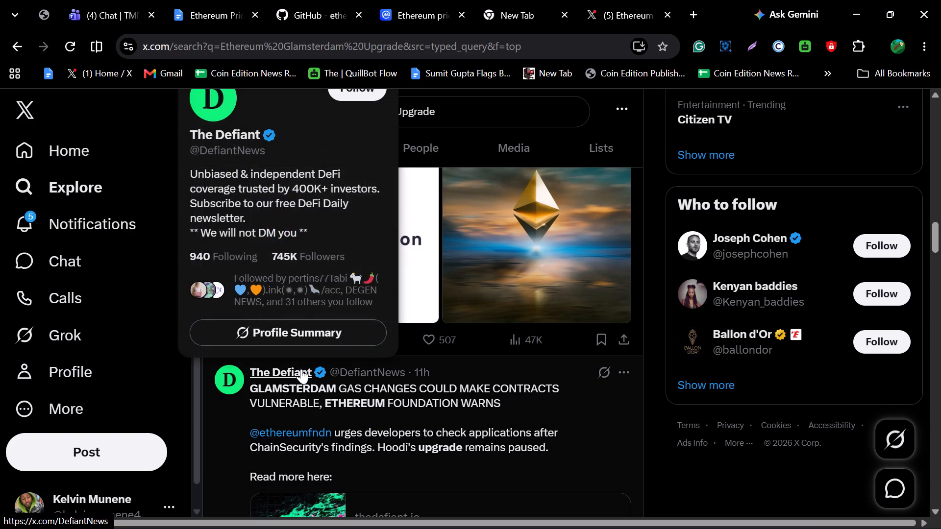
scroll(459, 424, "down", 3)
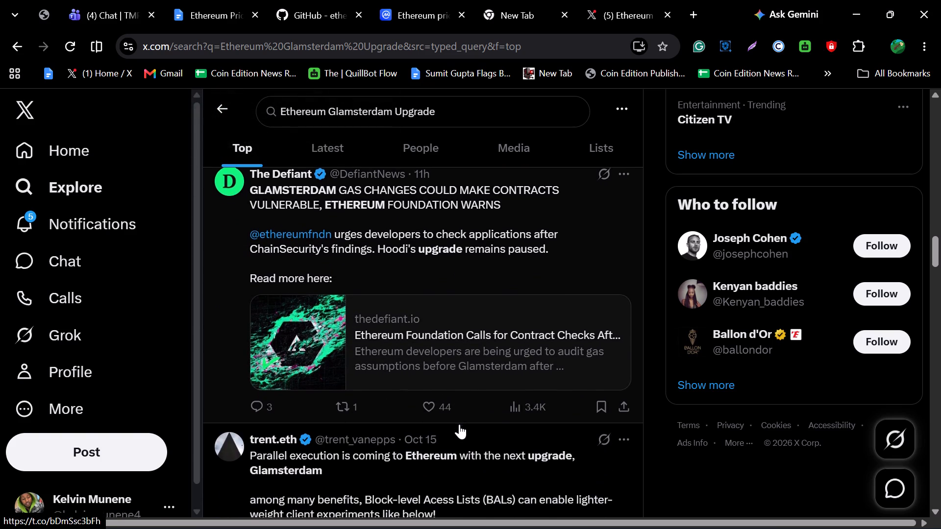
scroll(459, 424, "down", 3)
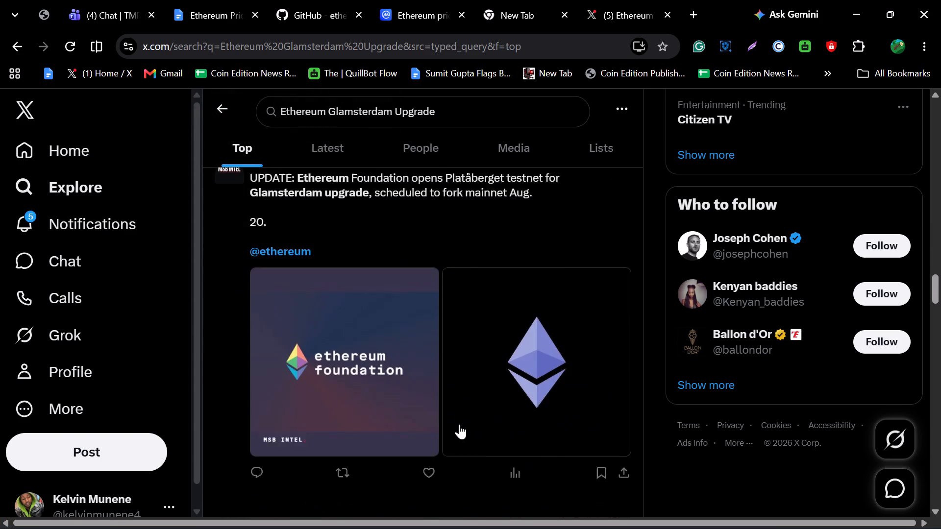
scroll(459, 424, "down", 1)
Go back to the Crypto Breaking News and MSB Intel posts on the Glamsterdam upgrade and read them.
scroll(459, 424, "up", 1)
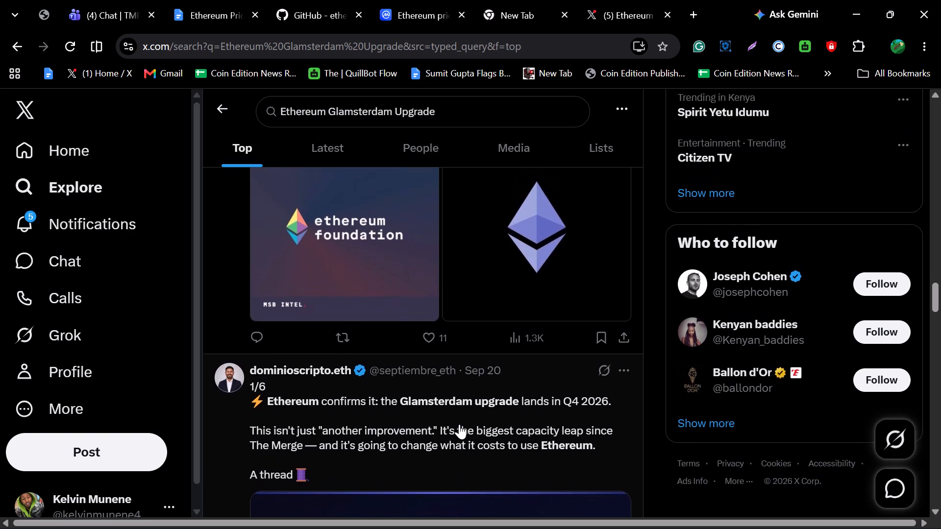
scroll(459, 424, "up", 1)
scroll(459, 424, "right", 3)
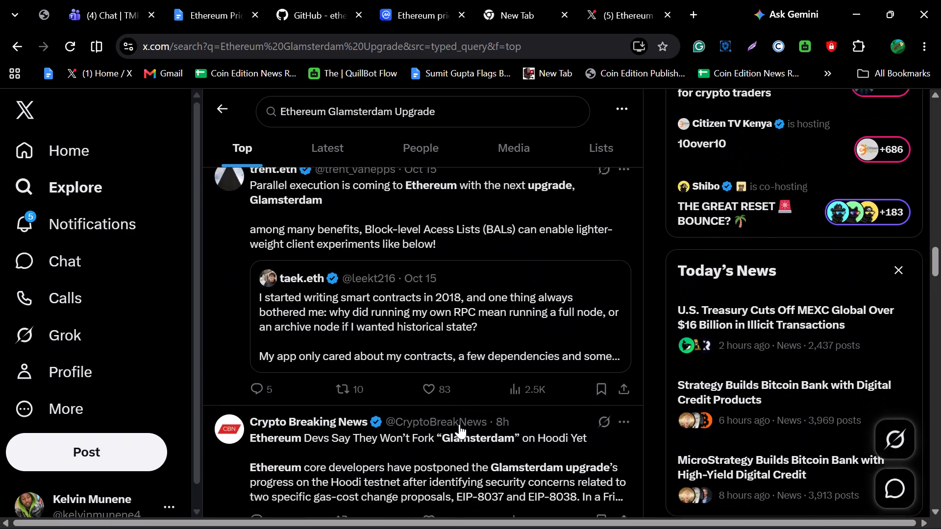
scroll(459, 424, "right", 1)
scroll(459, 424, "down", 2)
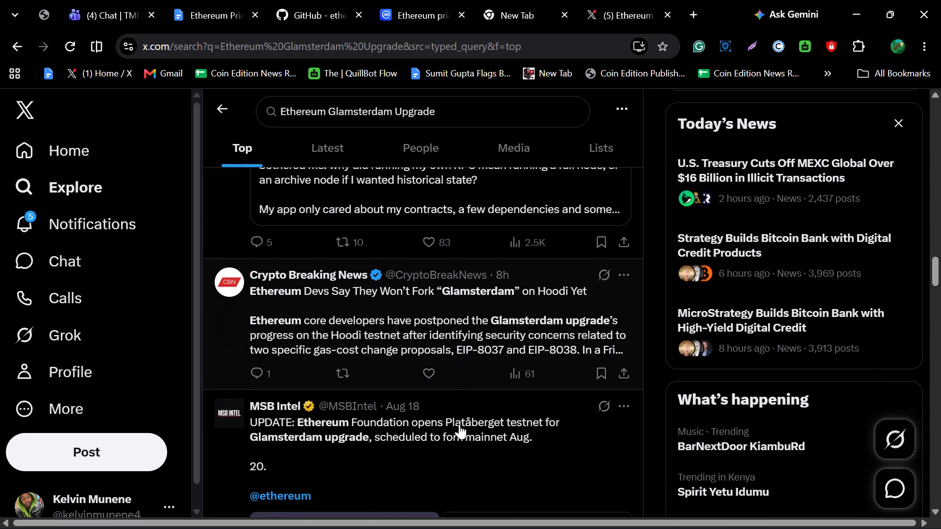
scroll(459, 424, "down", 1)
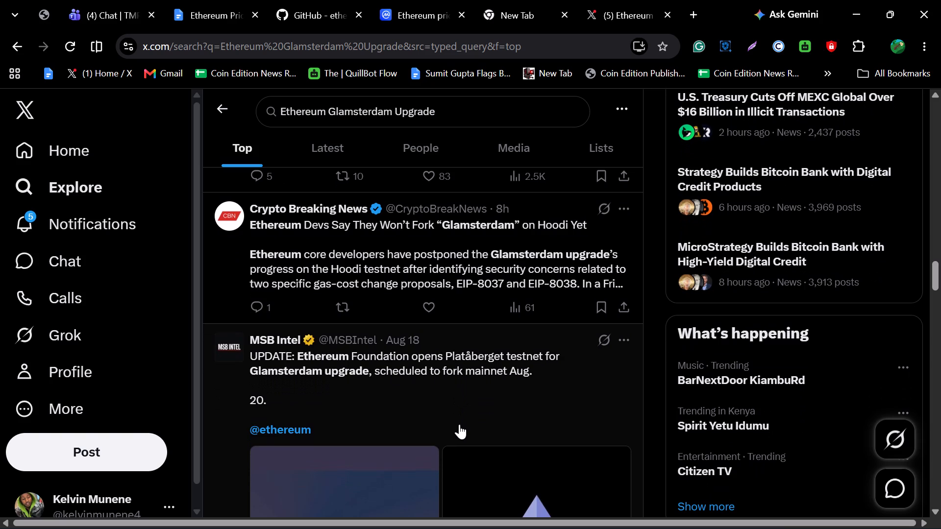
scroll(459, 424, "down", 2)
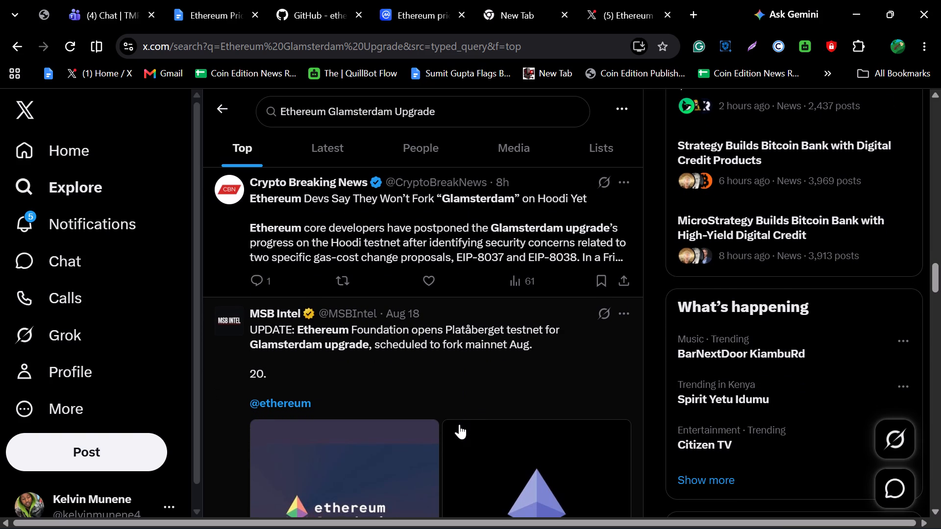
scroll(459, 424, "down", 1)
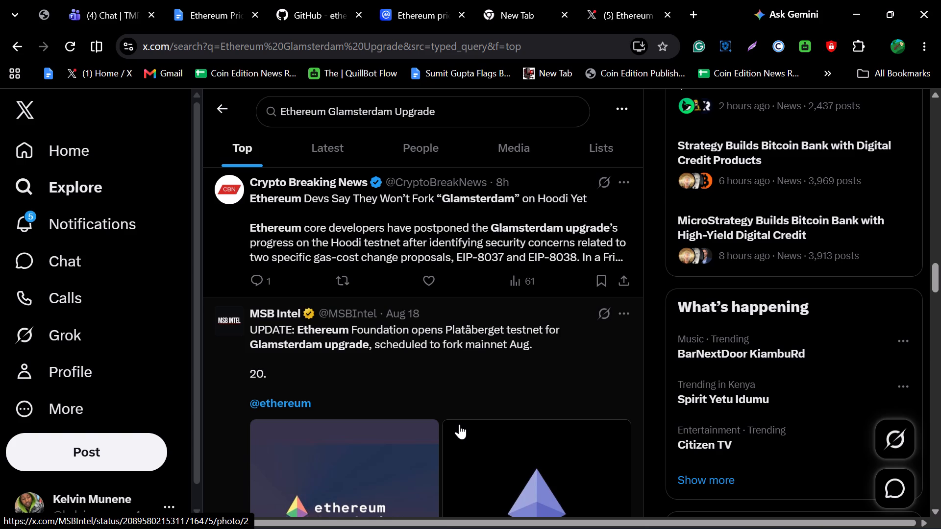
Examine the further X results on Glamsterdam, from the MSB Intel post through Cointelegraph and COINTURK NEWS to Ethereum's Fusaka thread.
scroll(459, 424, "down", 3)
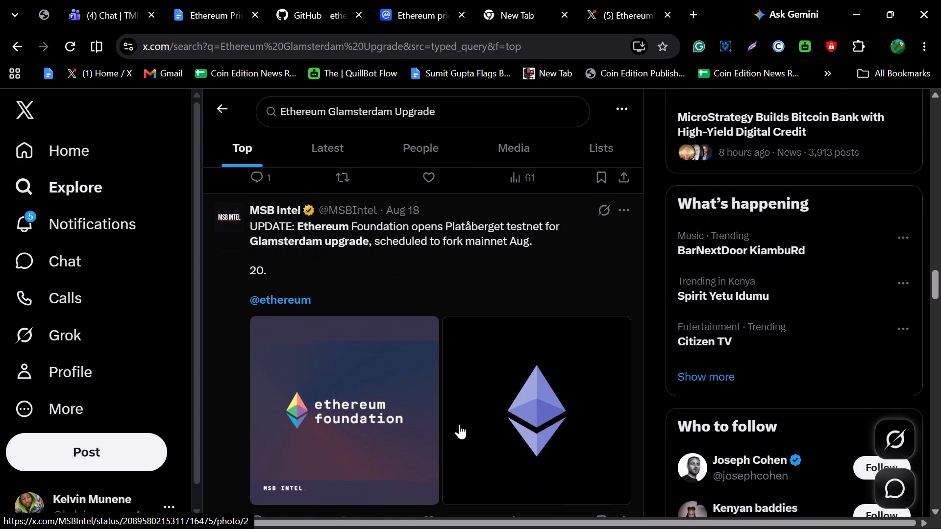
scroll(459, 424, "down", 4)
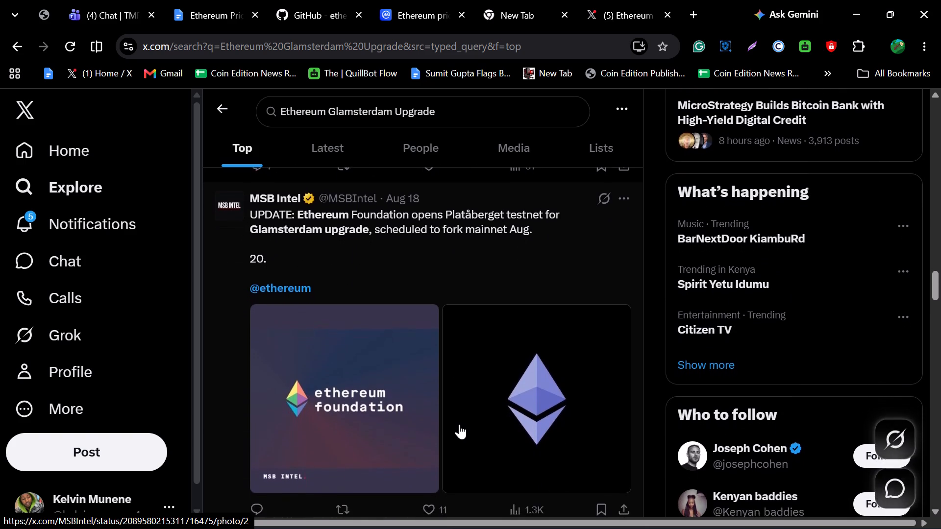
scroll(459, 424, "down", 4)
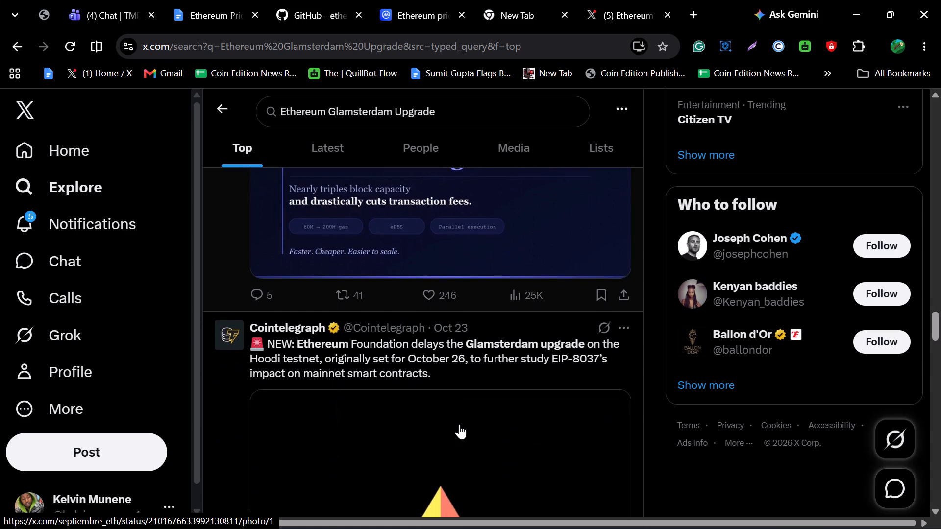
scroll(459, 424, "down", 3)
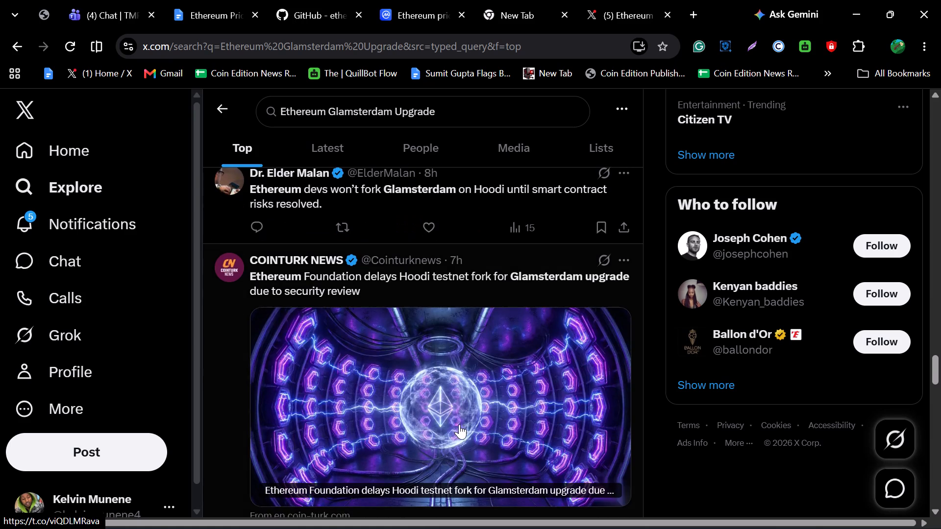
scroll(459, 424, "down", 2)
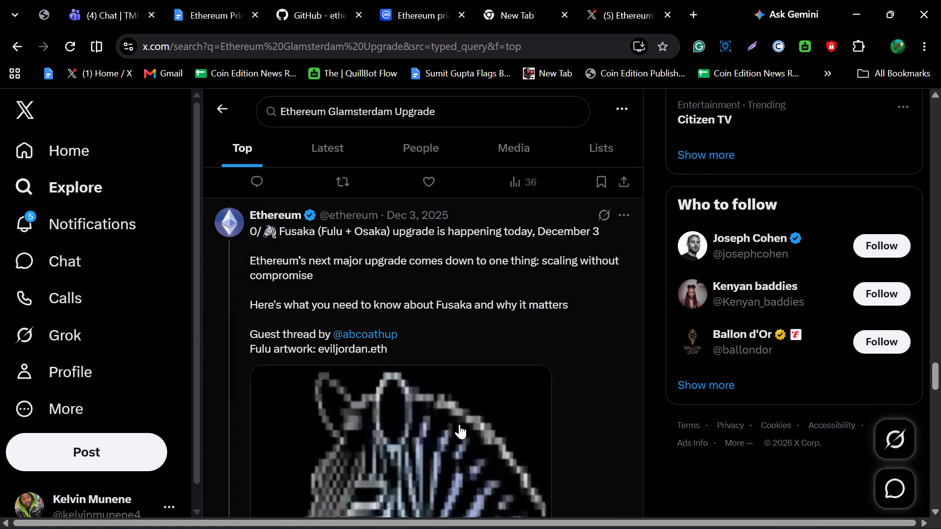
scroll(459, 424, "down", 3)
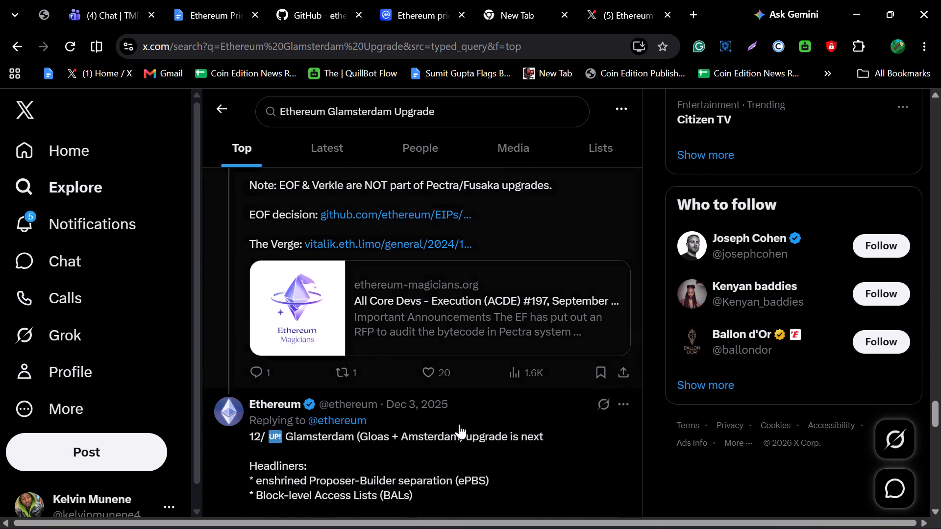
scroll(459, 424, "down", 1)
Go back through the top X results on Glamsterdam, from Ethereum's Fusaka thread past COINTURK NEWS and Cointelegraph to The Defiant's post.
scroll(459, 424, "up", 5)
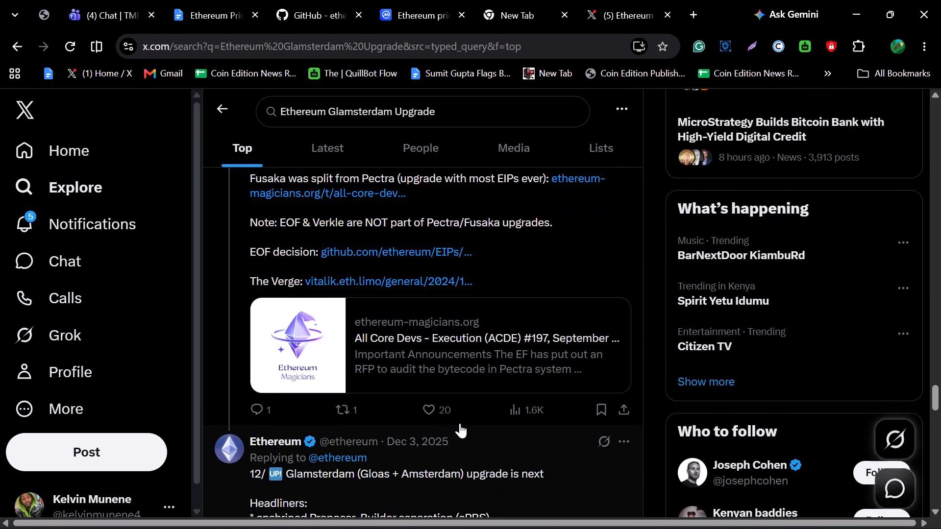
scroll(460, 423, "up", 3)
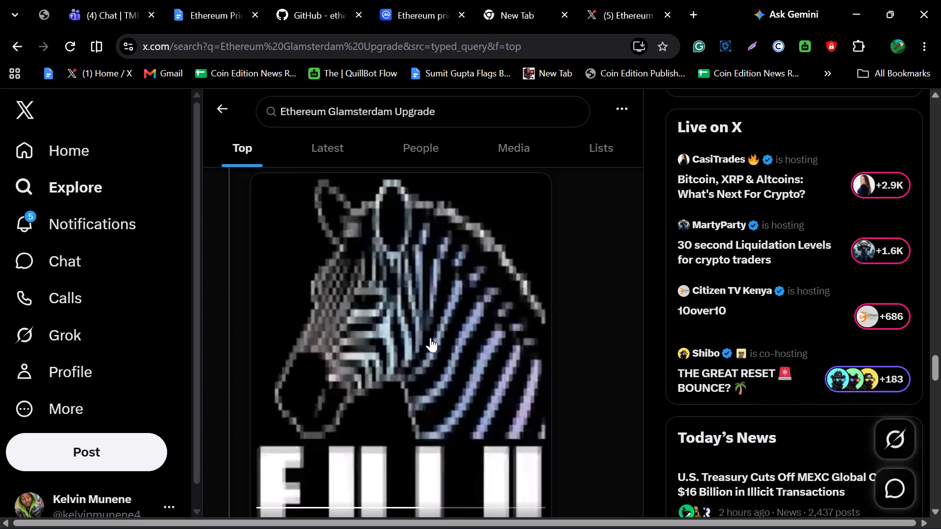
scroll(430, 337, "up", 6)
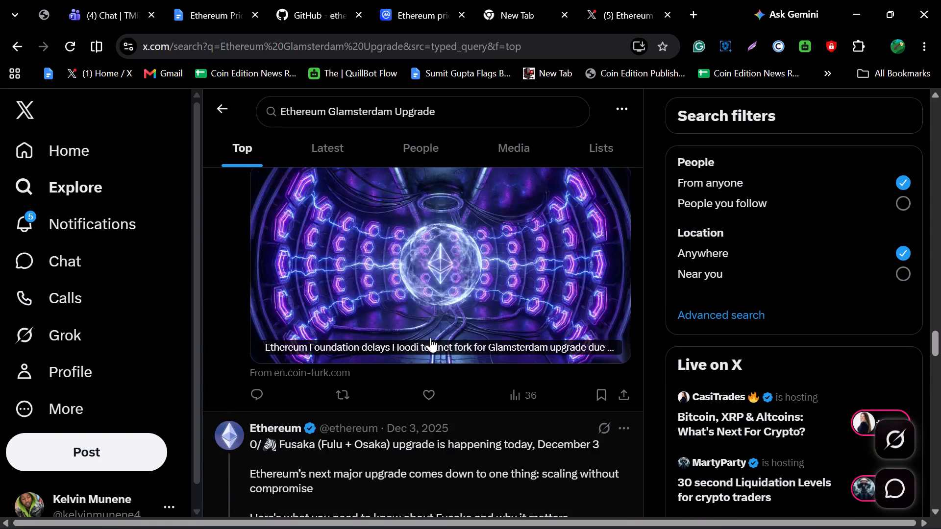
scroll(430, 337, "up", 5)
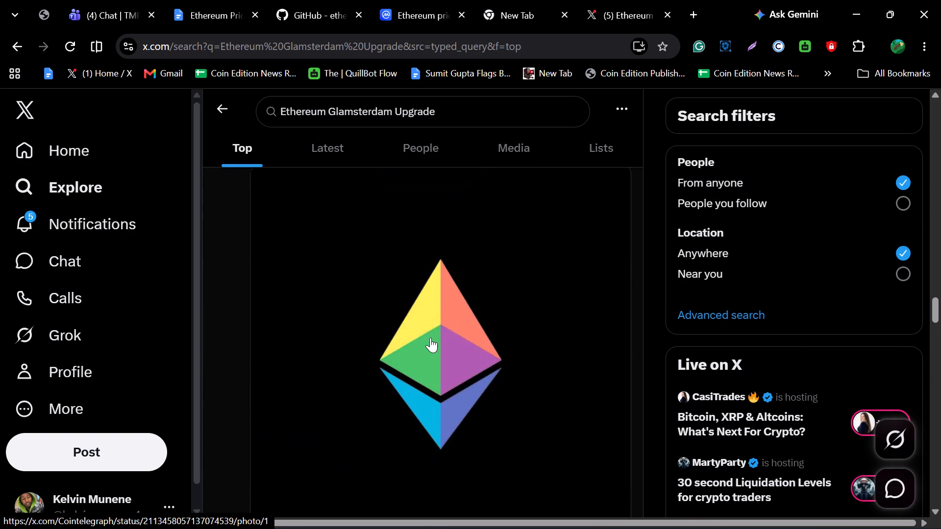
scroll(430, 337, "up", 4)
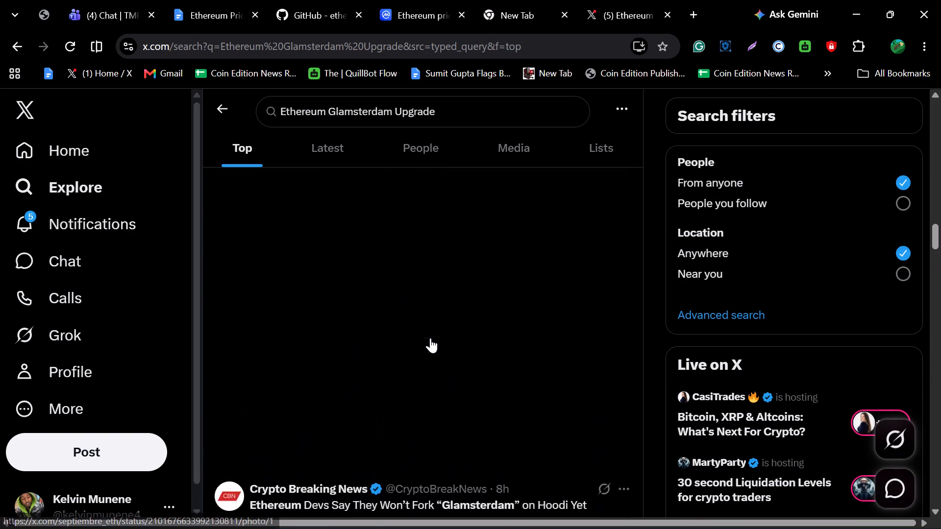
scroll(430, 338, "up", 4)
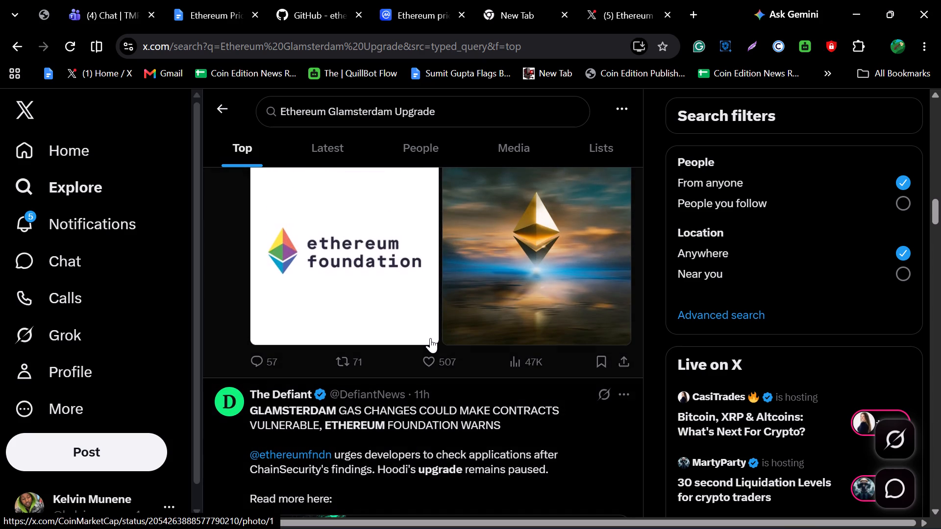
Review the leading top X posts on Glamsterdam again, from CoinMarketCap and Crypto Crib to the PSA linking the Ethereum Foundation blog.
scroll(430, 338, "up", 3)
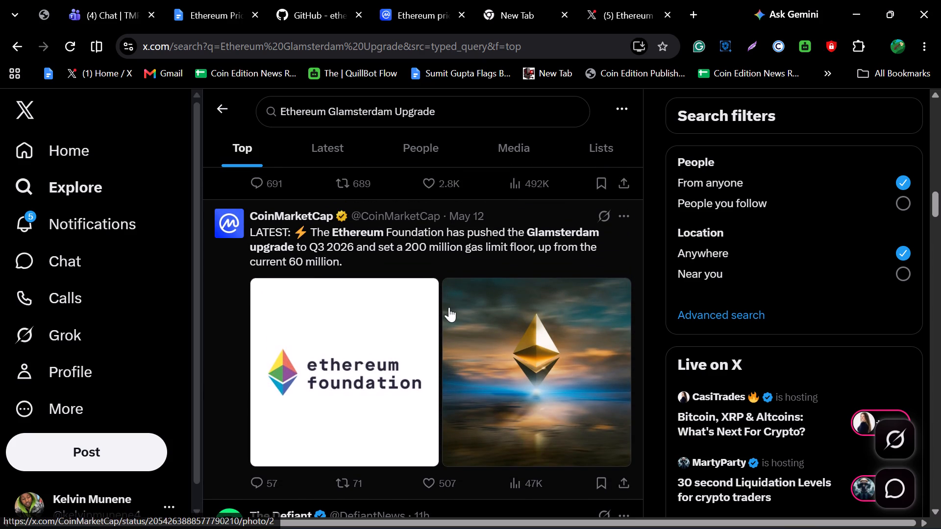
scroll(449, 307, "up", 1)
scroll(446, 237, "up", 2)
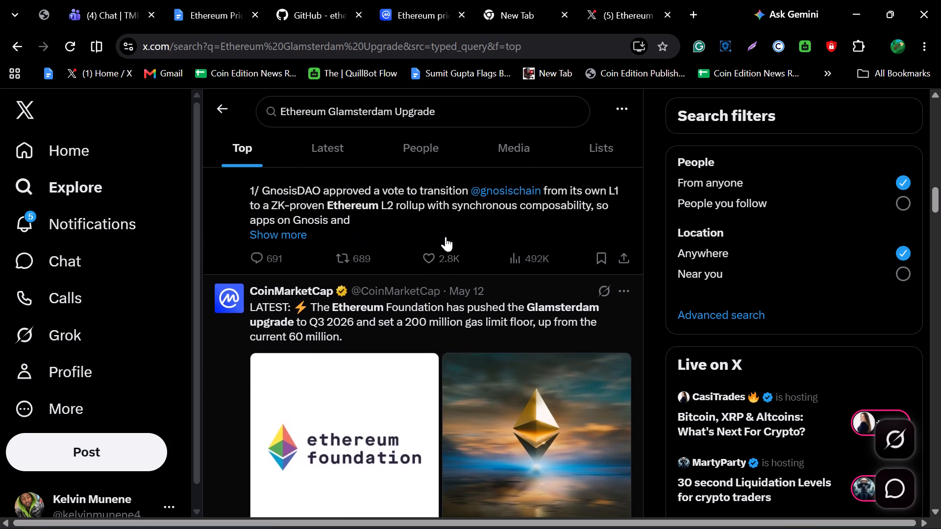
scroll(446, 237, "up", 2)
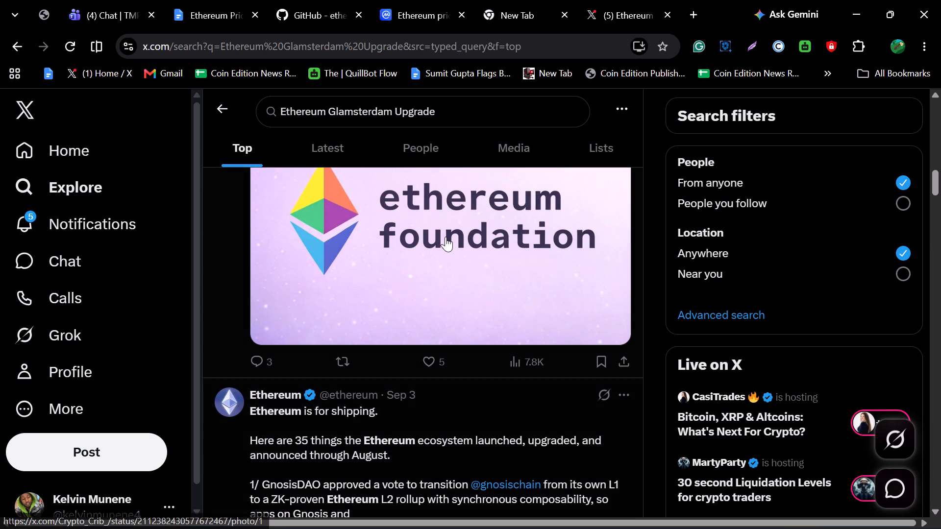
scroll(446, 237, "up", 5)
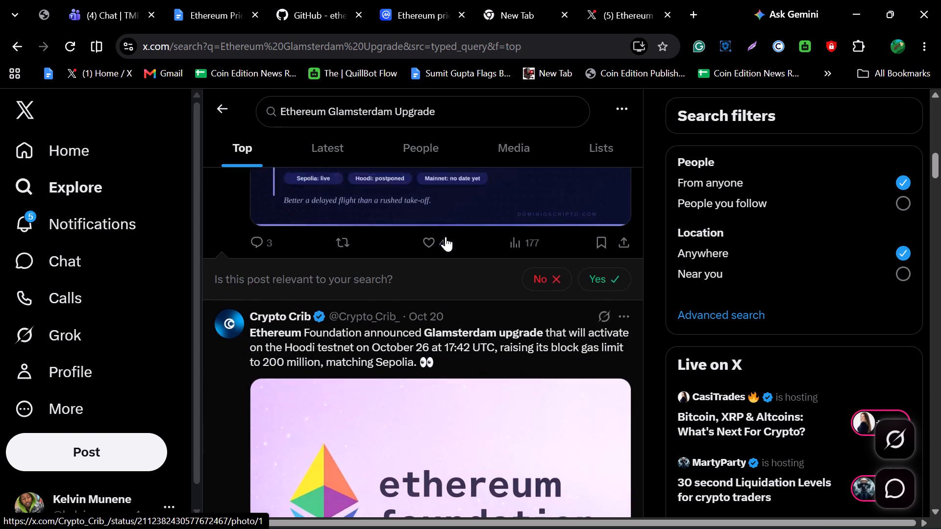
scroll(446, 237, "up", 5)
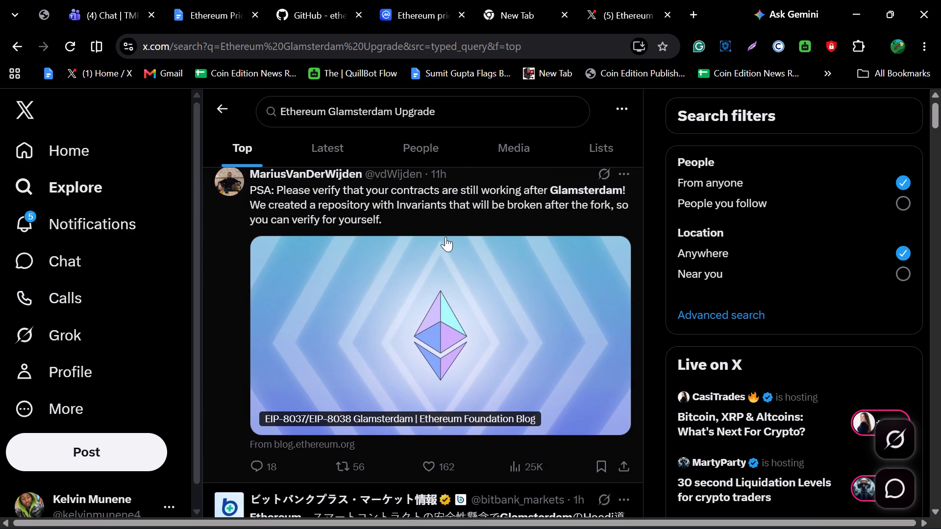
scroll(446, 237, "up", 4)
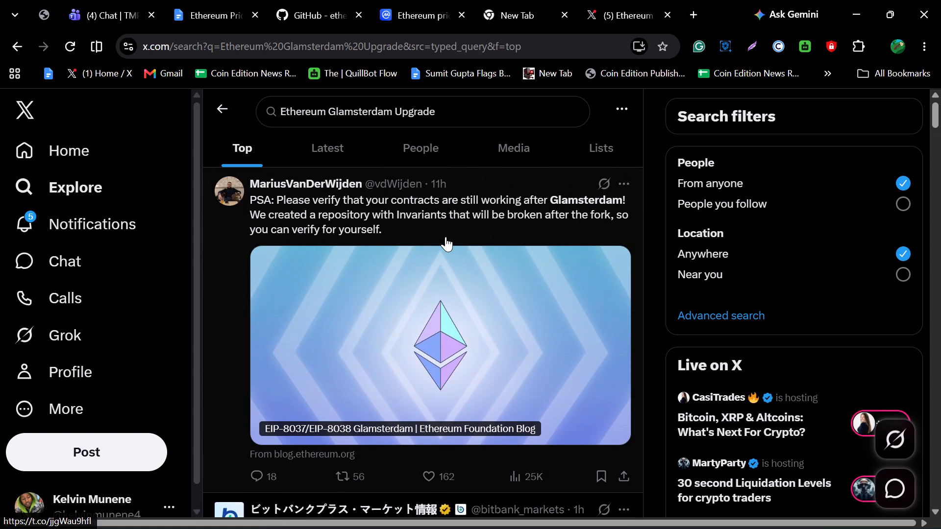
scroll(446, 237, "up", 1)
Show the latest X posts for "Ethereum Glamsterdam Upgrade" and skim them for coverage of the Hoodi delay and contract risks.
left_click(337, 148)
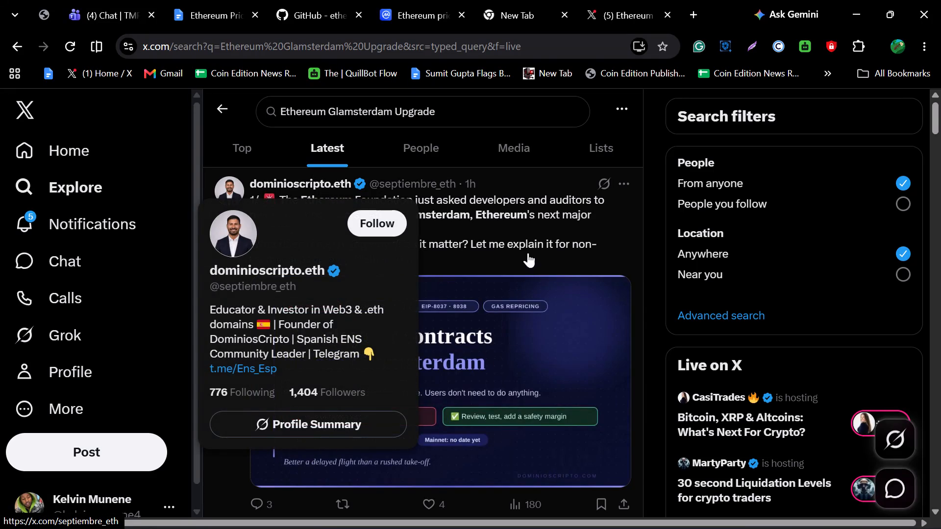
scroll(569, 281, "down", 4)
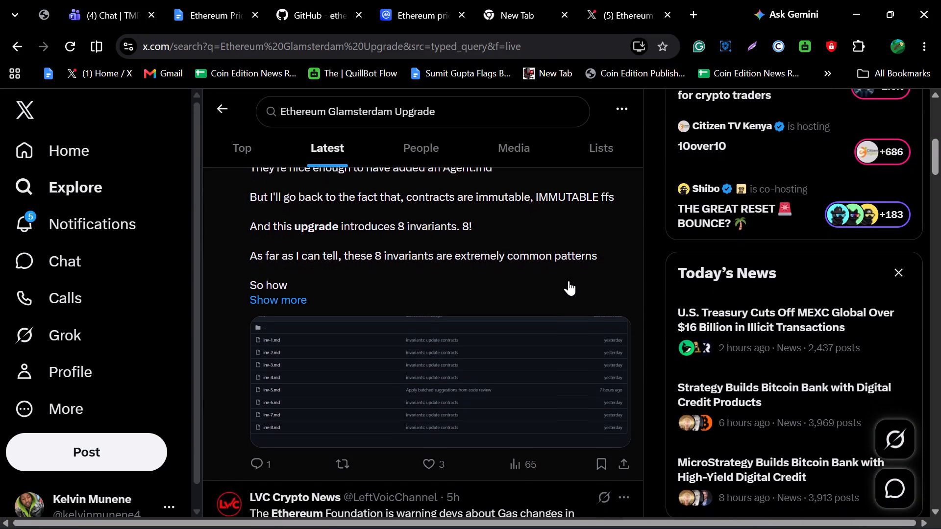
scroll(569, 281, "down", 3)
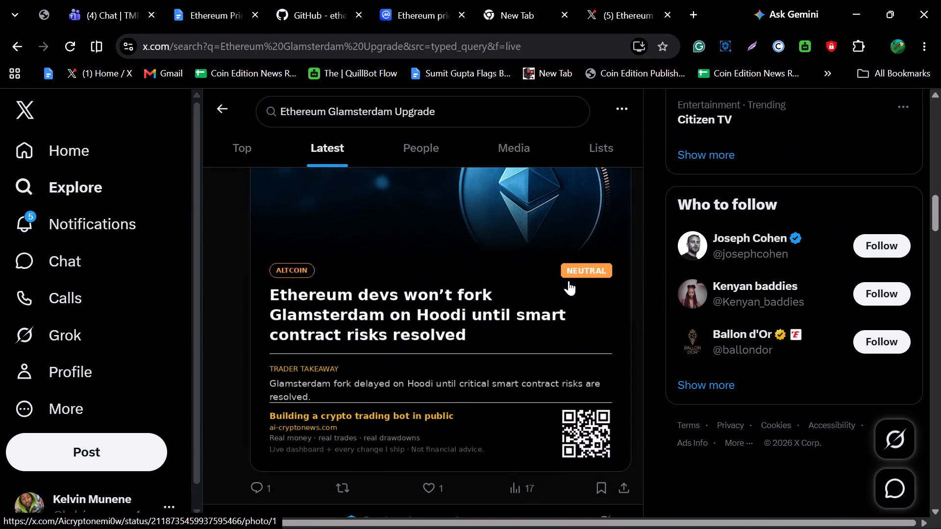
scroll(569, 281, "down", 4)
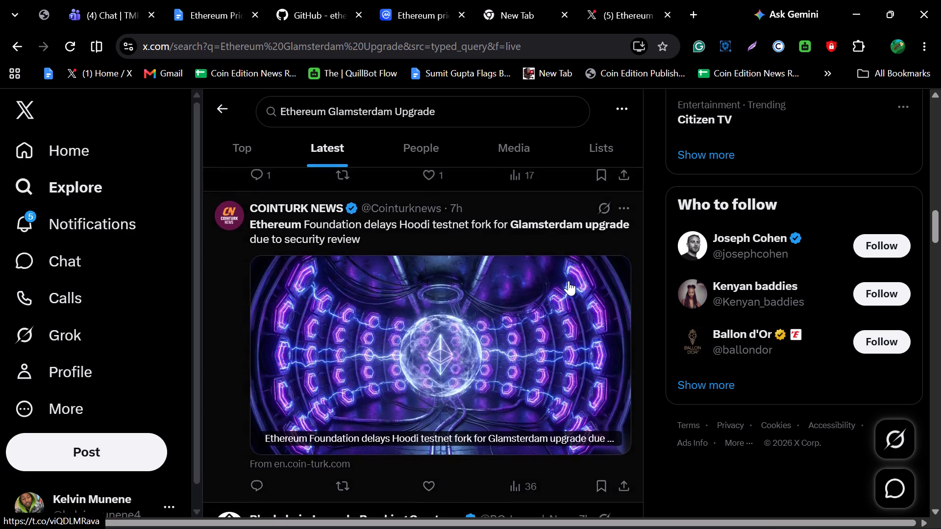
scroll(569, 281, "down", 3)
scroll(569, 281, "up", 3)
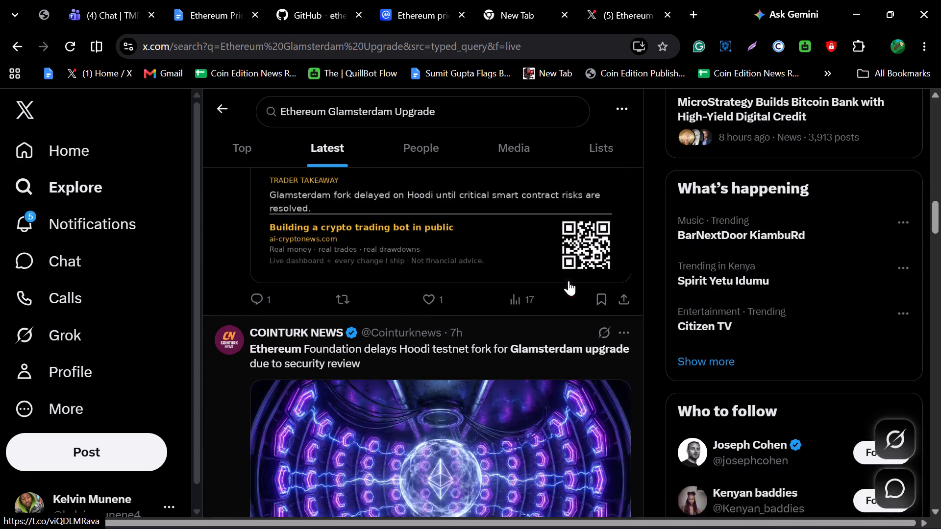
Return to the article and recheck its introduction, source links and Glamsterdam delay section, previewing the "announced on November 6" link.
left_click(205, 4)
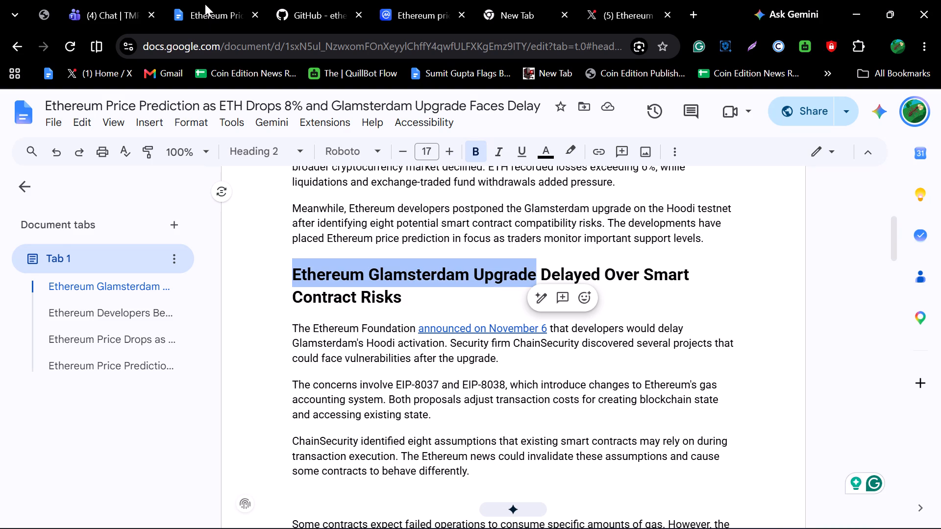
left_click(479, 334)
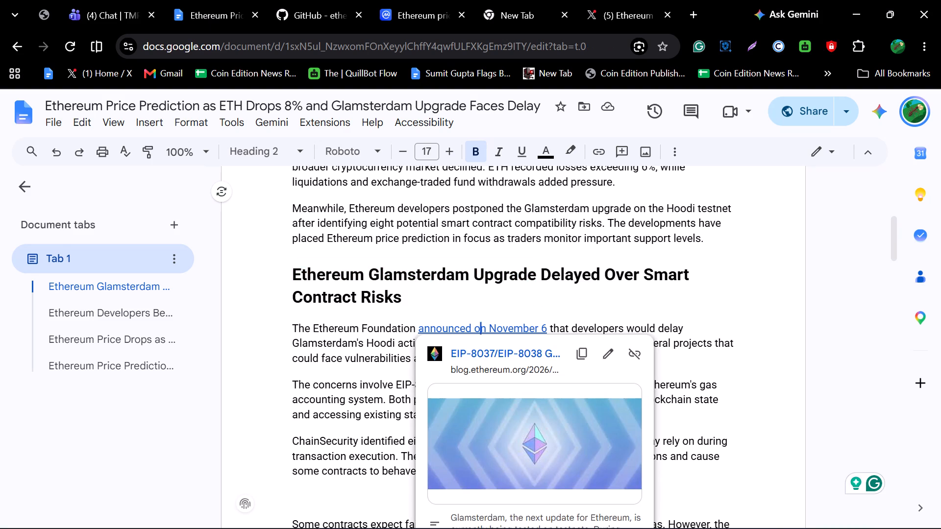
scroll(361, 378, "up", 3)
scroll(361, 378, "down", 1)
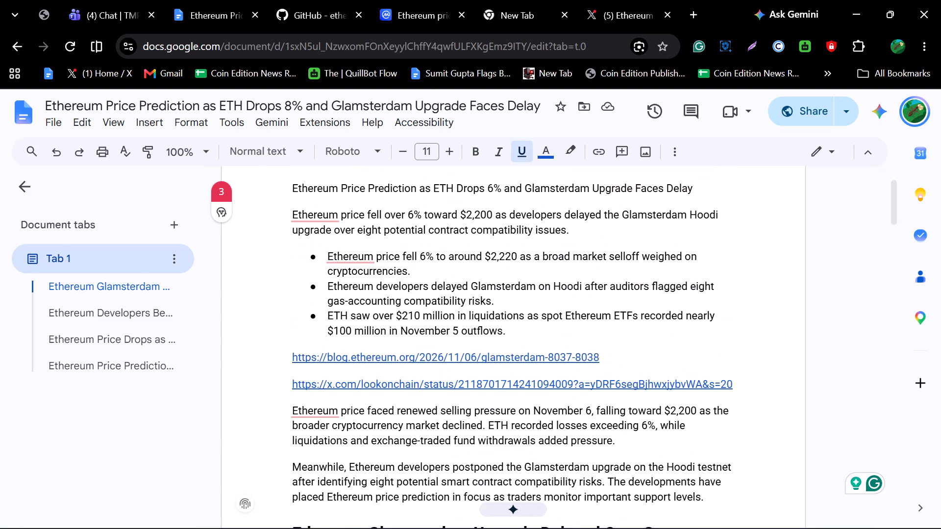
scroll(361, 378, "down", 1)
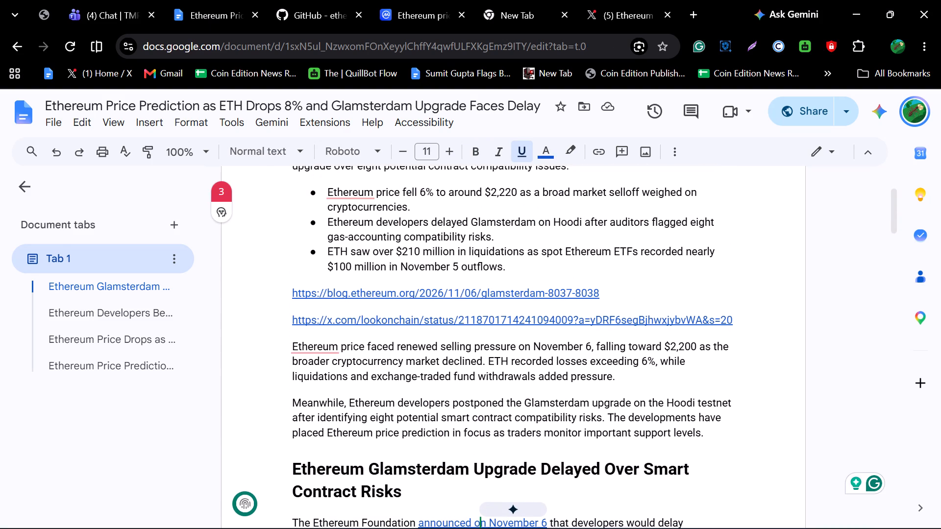
left_click(417, 324)
left_click(343, 466)
scroll(343, 466, "down", 1)
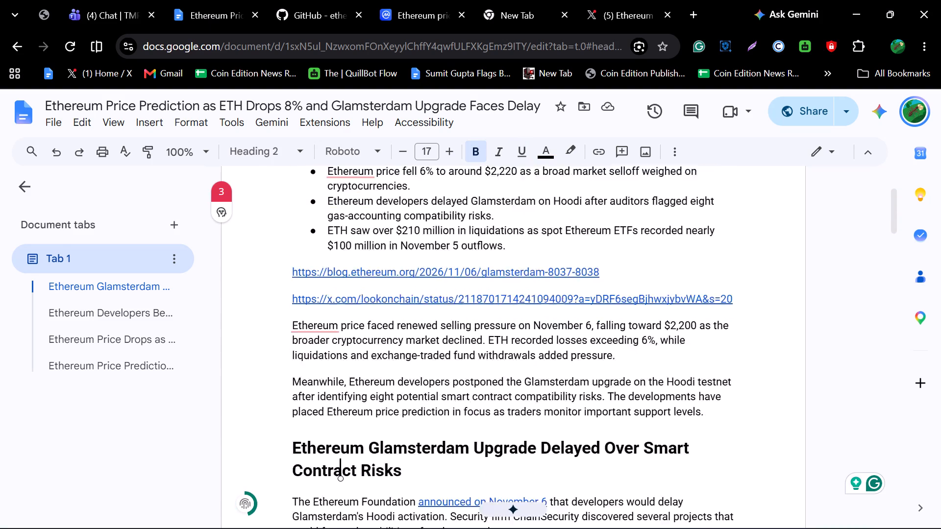
scroll(343, 466, "down", 4)
scroll(343, 466, "up", 1)
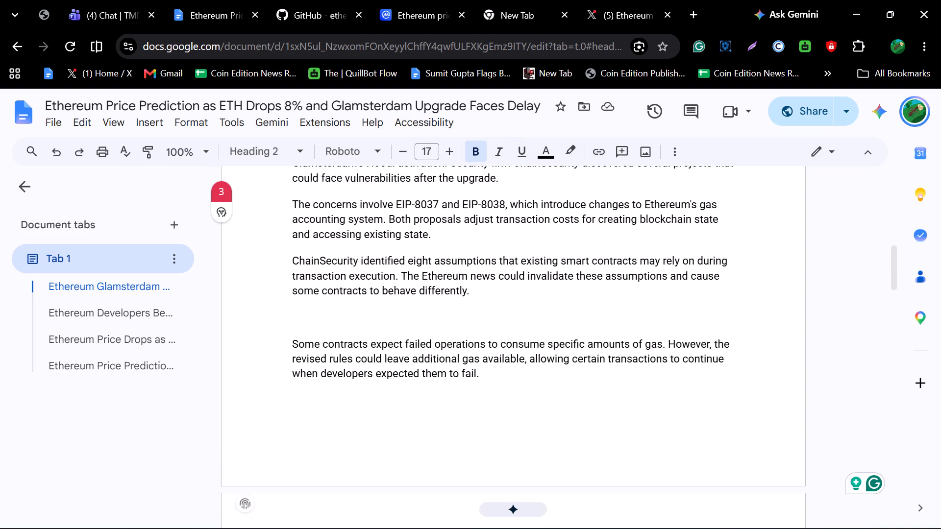
scroll(343, 466, "up", 2)
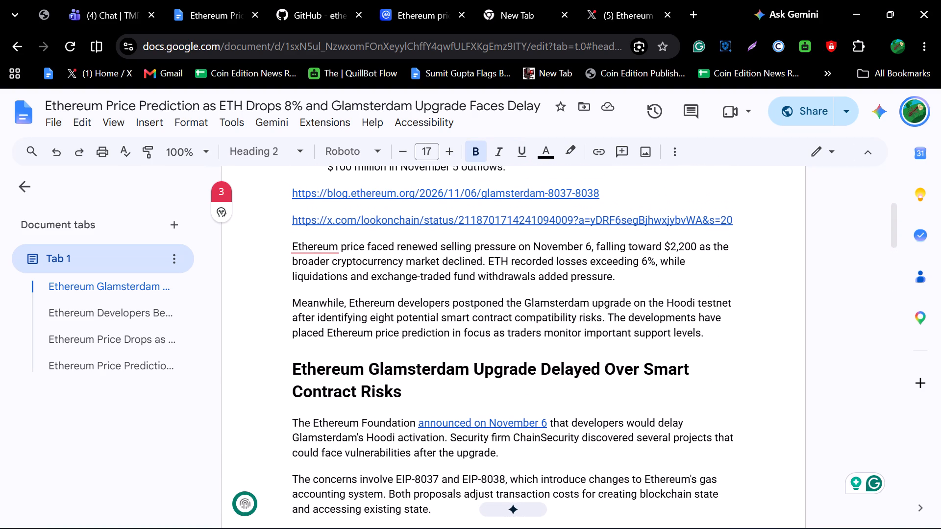
left_click(480, 426)
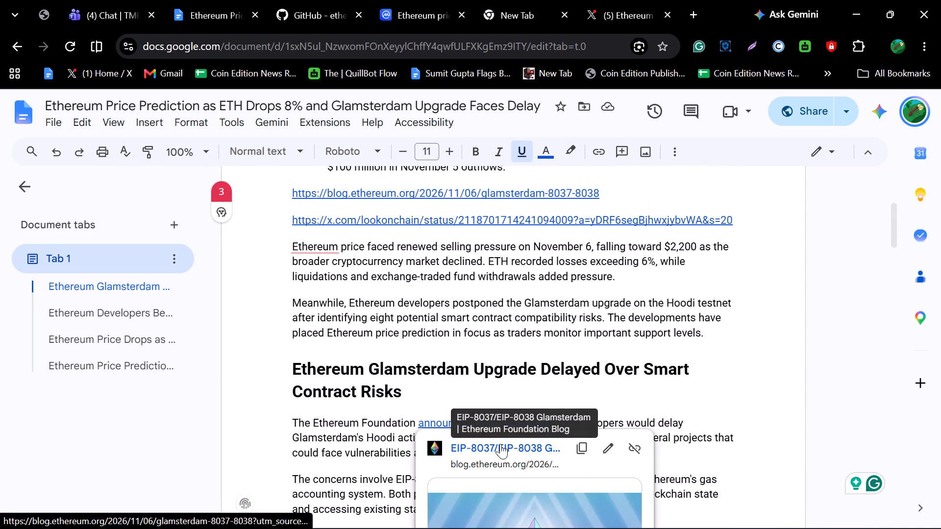
Switch to the glamsterdam-gas-invariants repository on GitHub and read its README on the EIP-8037/8038 broken invariants and gas costs.
left_click(300, 0)
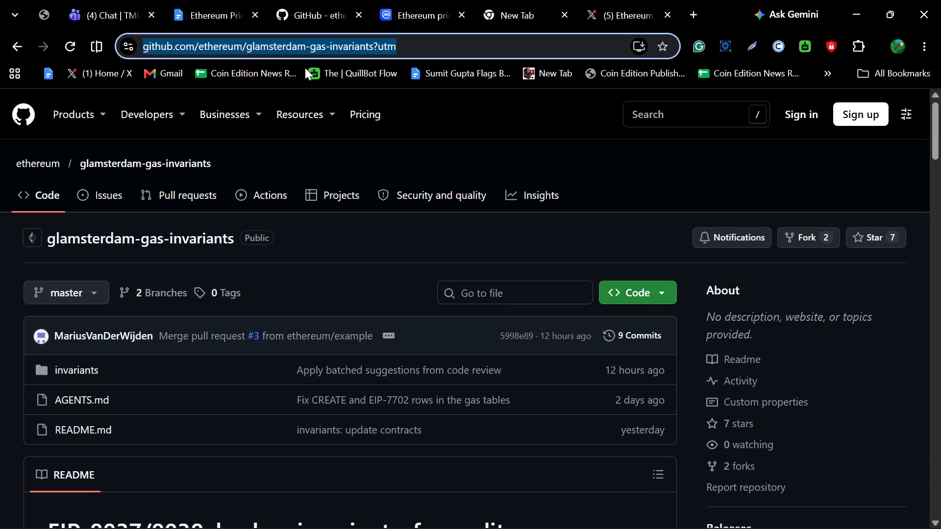
scroll(344, 212, "up", 1)
scroll(344, 212, "down", 3)
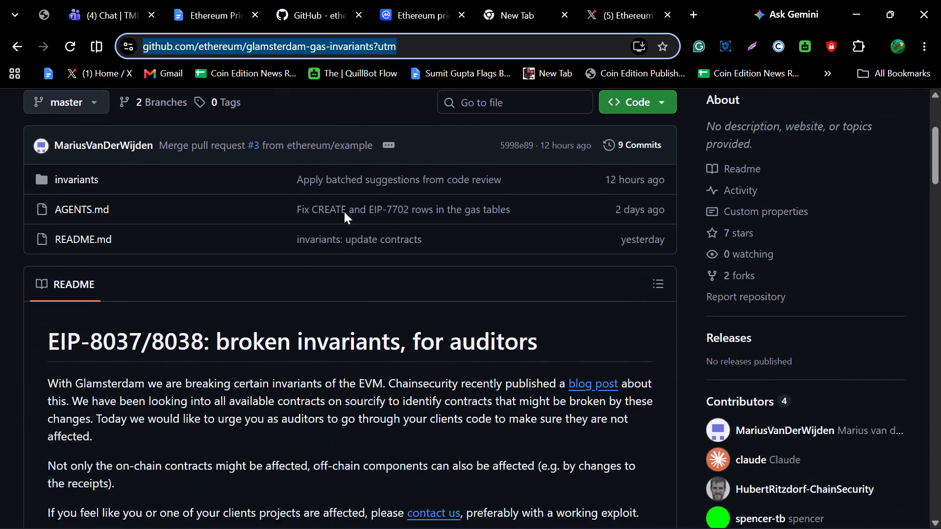
scroll(344, 212, "down", 2)
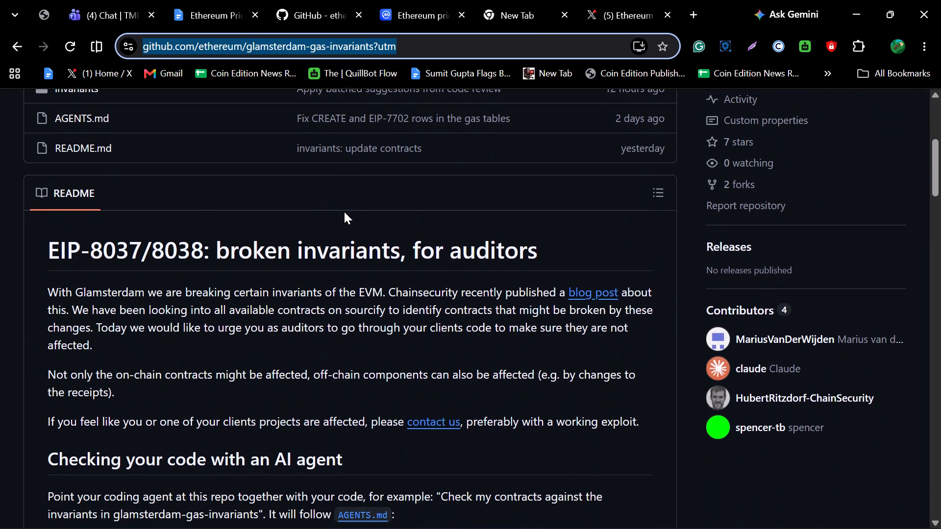
scroll(344, 212, "down", 3)
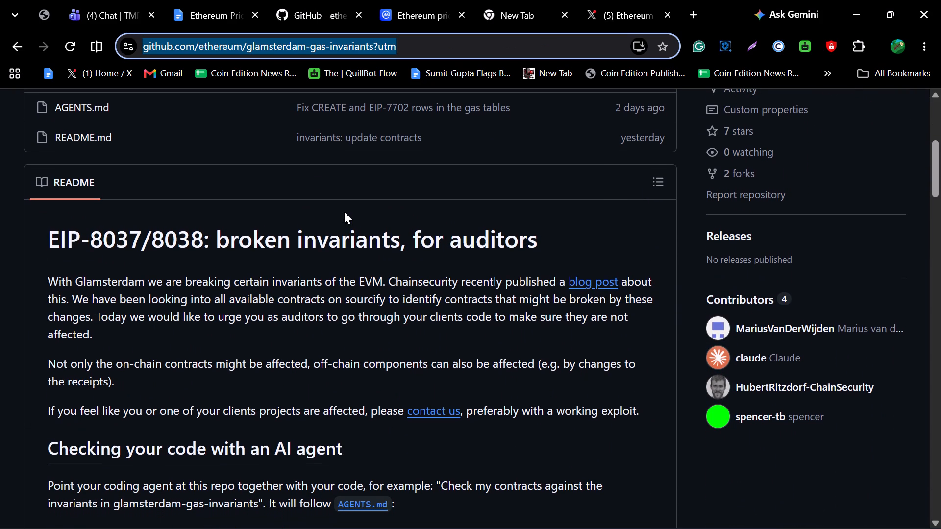
scroll(344, 212, "down", 1)
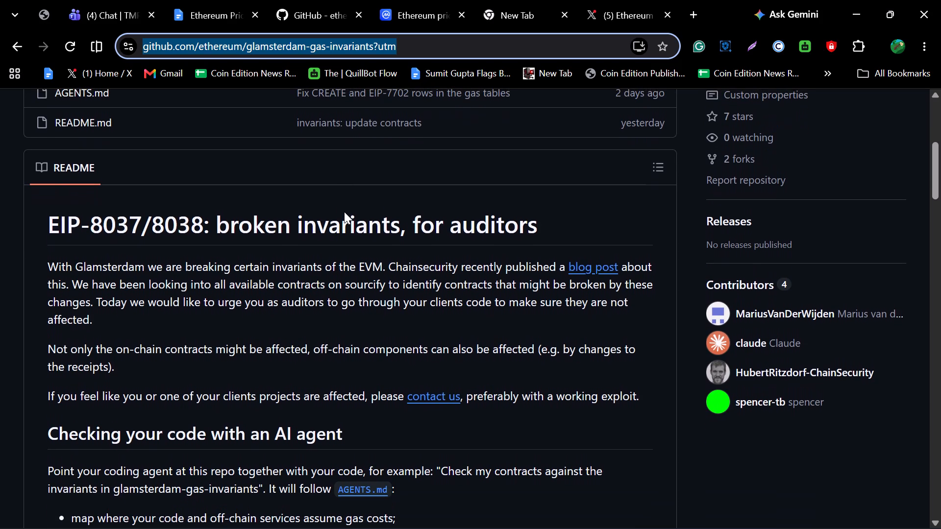
scroll(344, 212, "down", 1)
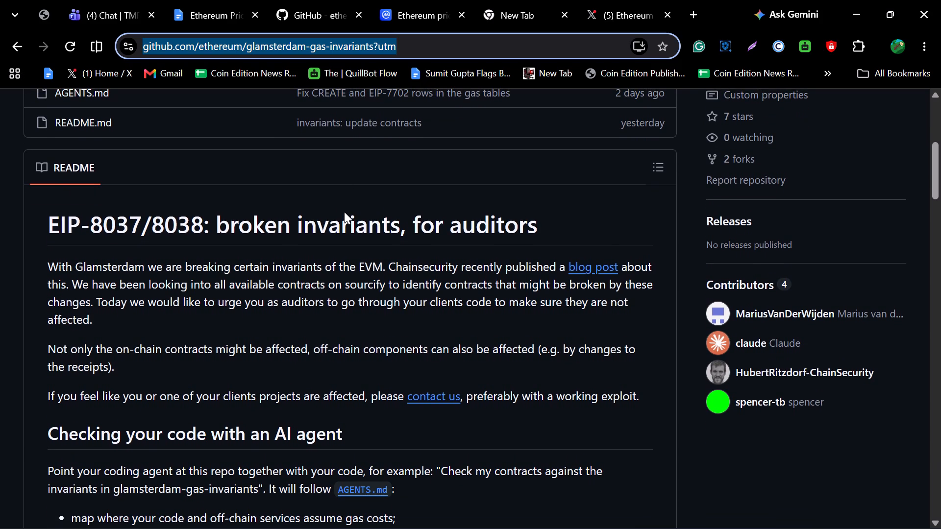
scroll(344, 212, "down", 1)
scroll(344, 212, "up", 5)
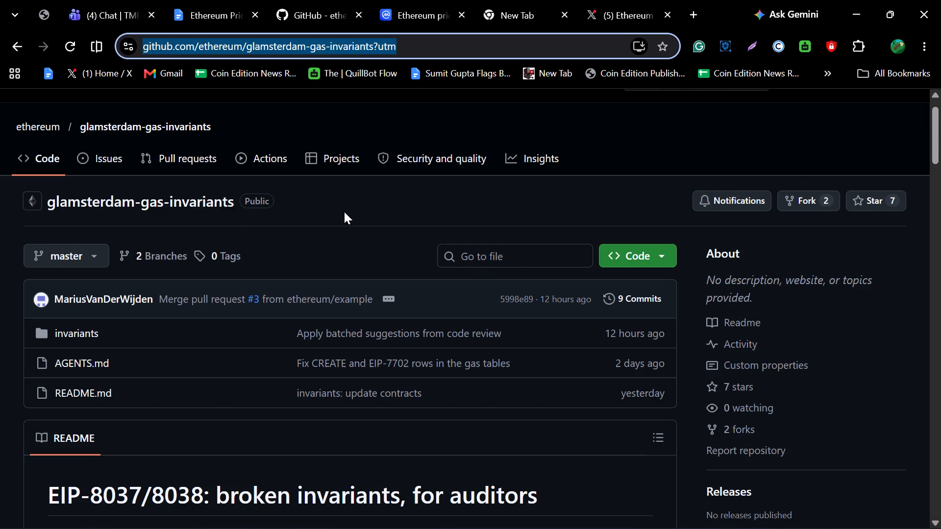
scroll(344, 212, "down", 4)
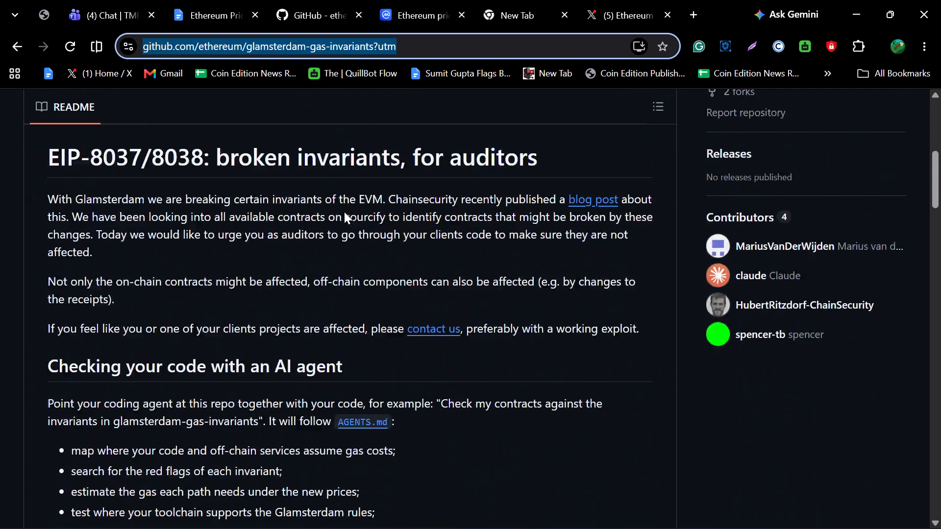
scroll(344, 212, "down", 5)
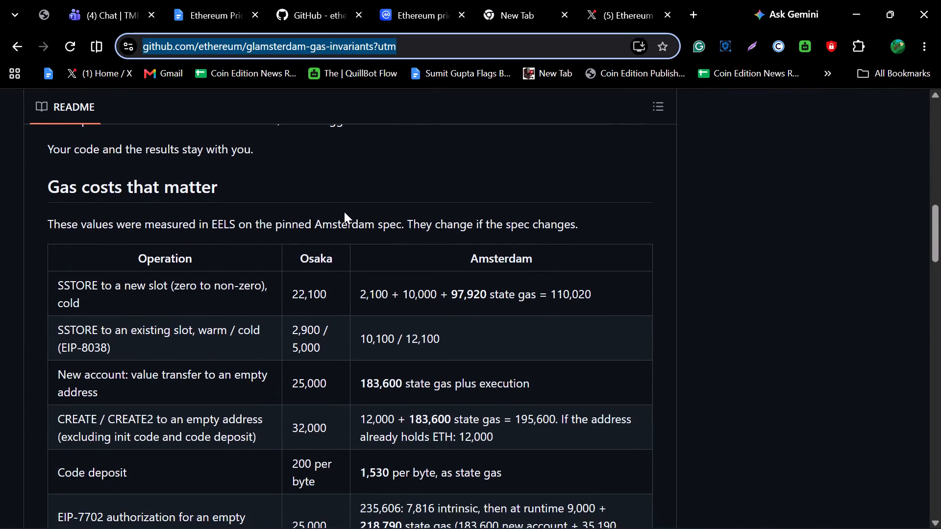
scroll(344, 212, "up", 11)
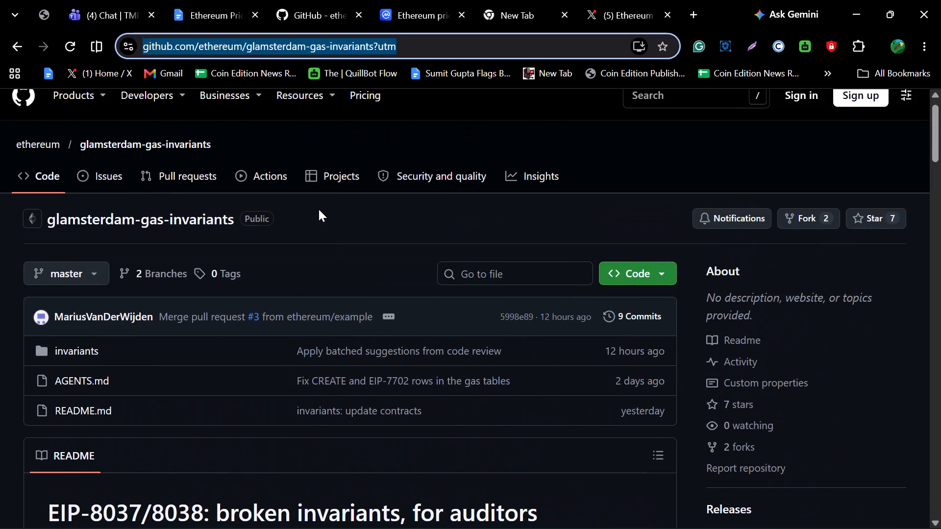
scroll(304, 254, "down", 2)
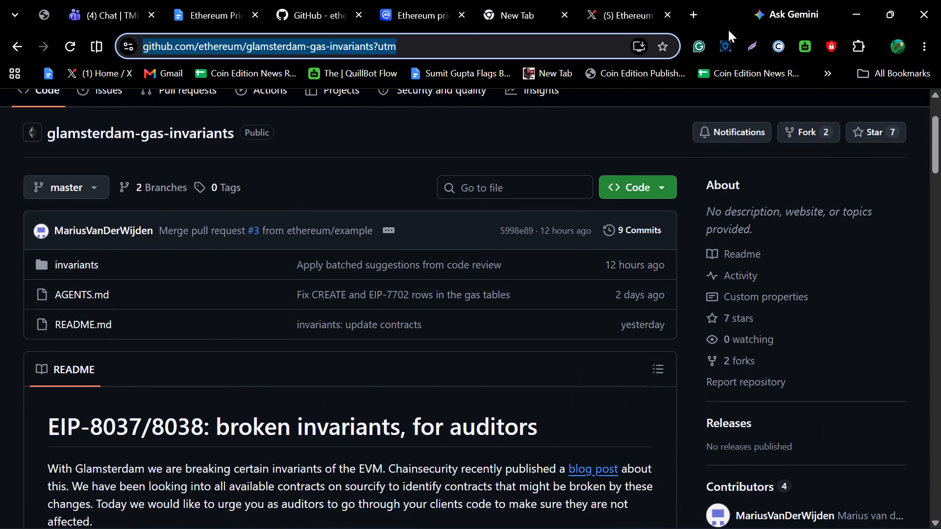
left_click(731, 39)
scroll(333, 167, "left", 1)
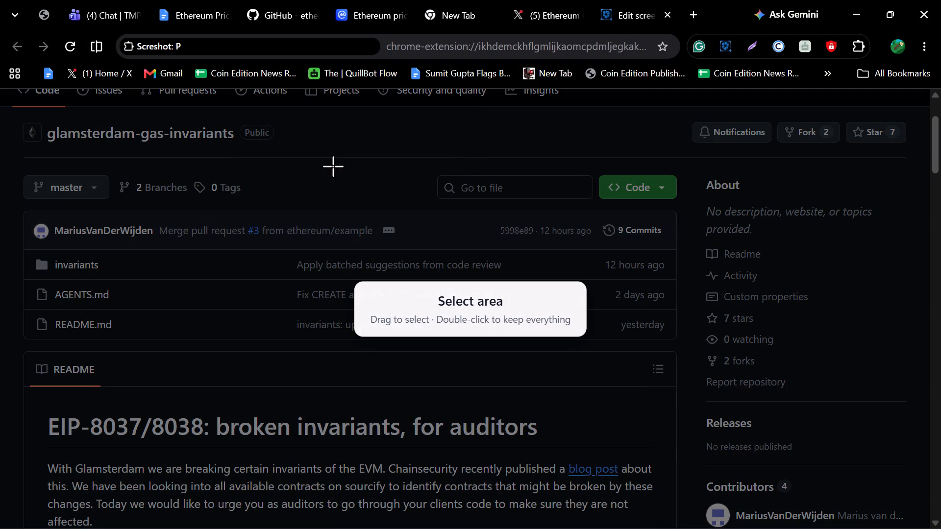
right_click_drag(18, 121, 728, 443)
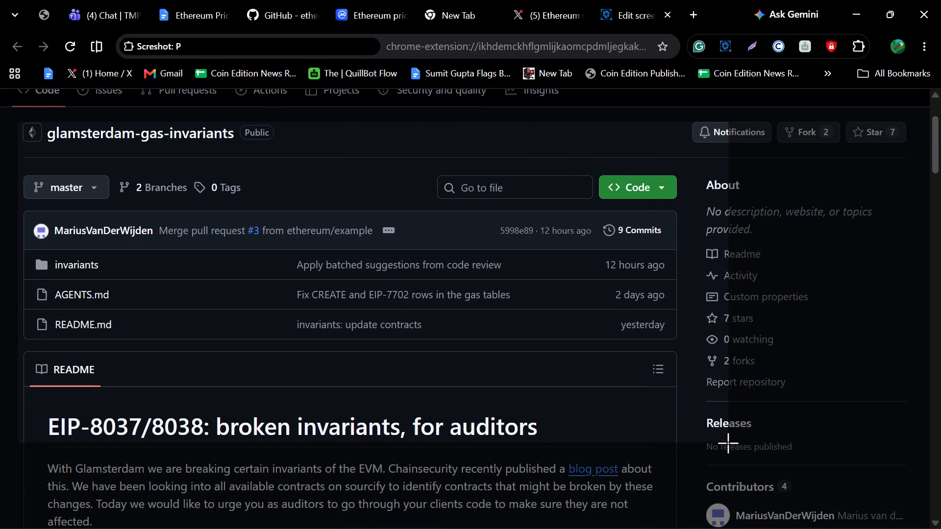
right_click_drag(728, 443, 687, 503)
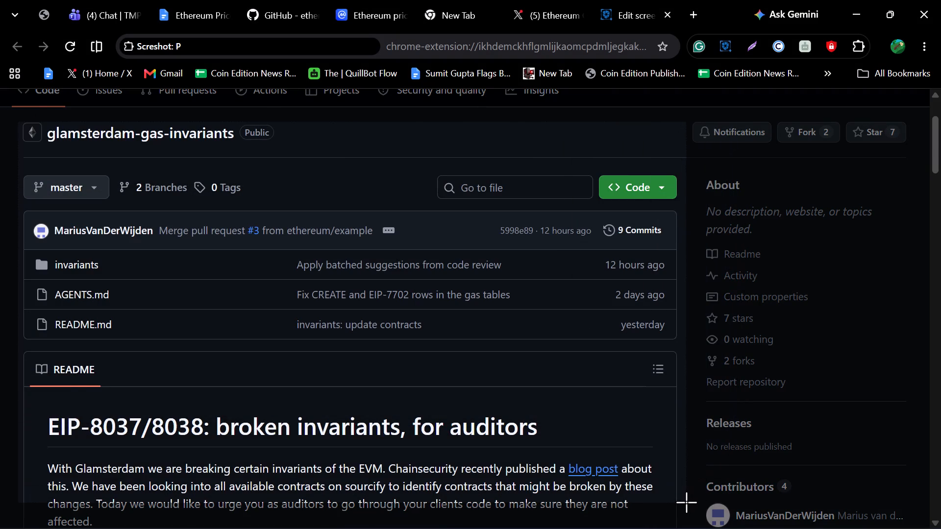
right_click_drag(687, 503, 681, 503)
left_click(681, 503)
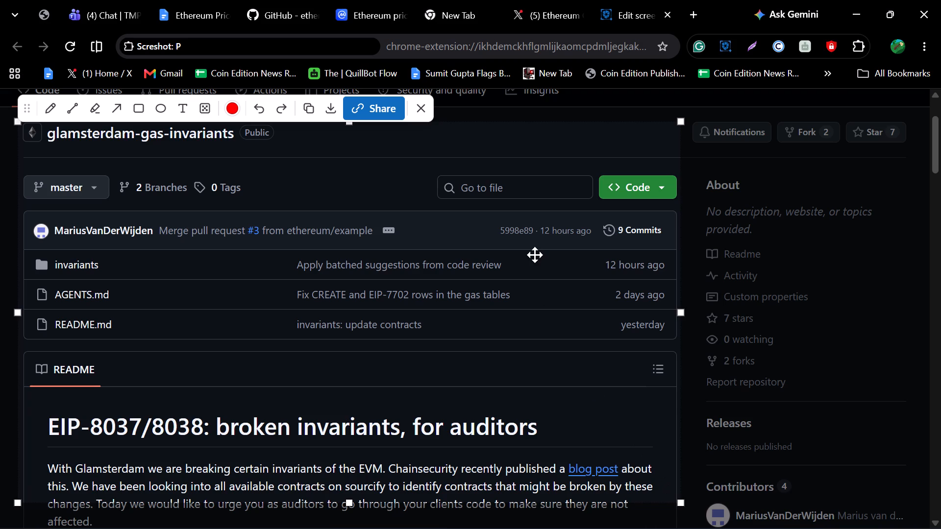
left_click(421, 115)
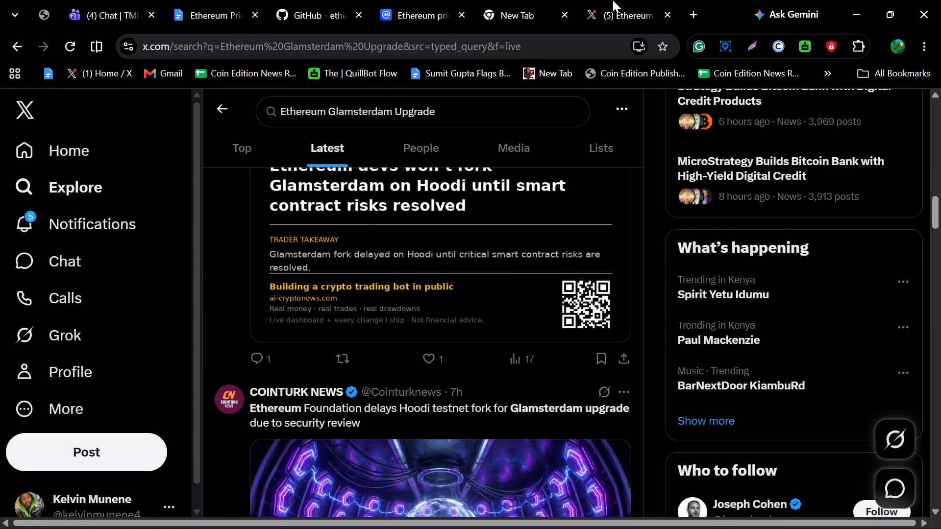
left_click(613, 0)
Capture the README from its EIP-8037/8038 heading through the AI agent section's AGENTS.md sentence as a screenshot and copy the image.
left_click(325, 3)
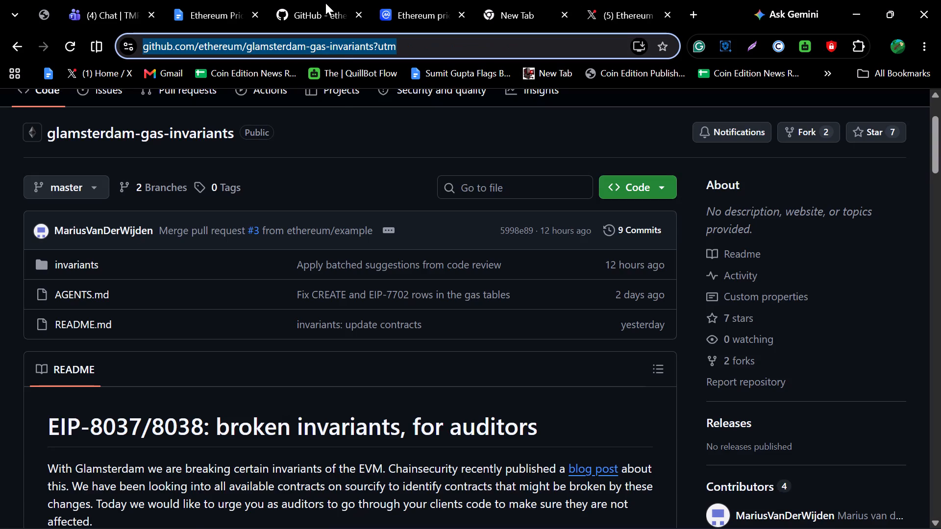
scroll(335, 237, "down", 3)
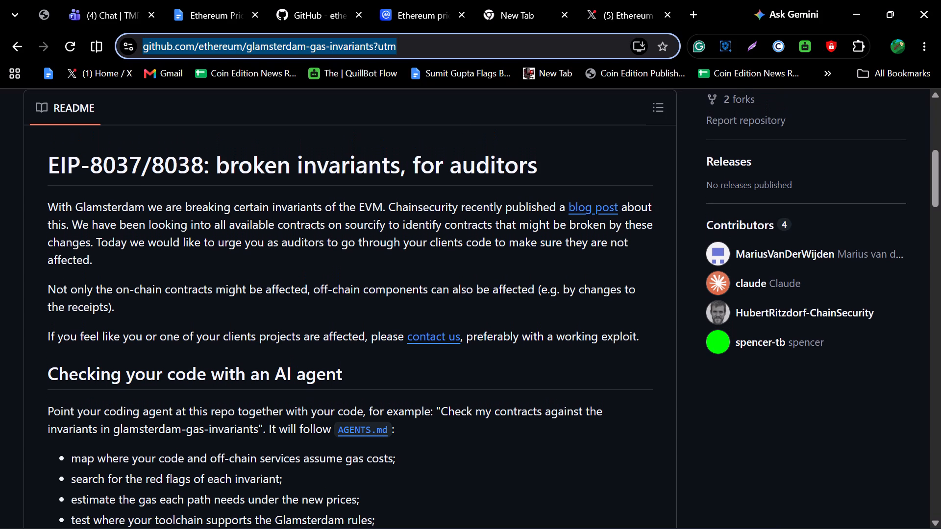
left_click(732, 48)
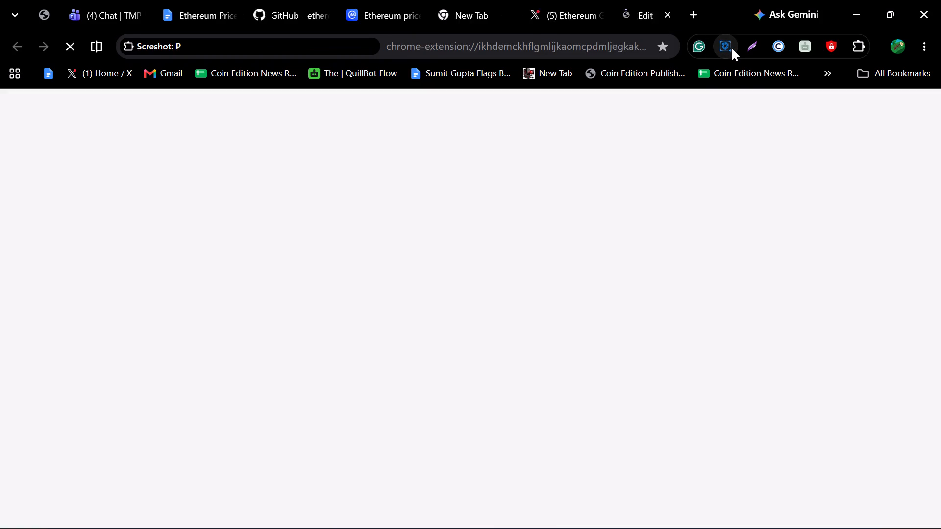
scroll(236, 131, "left", 1)
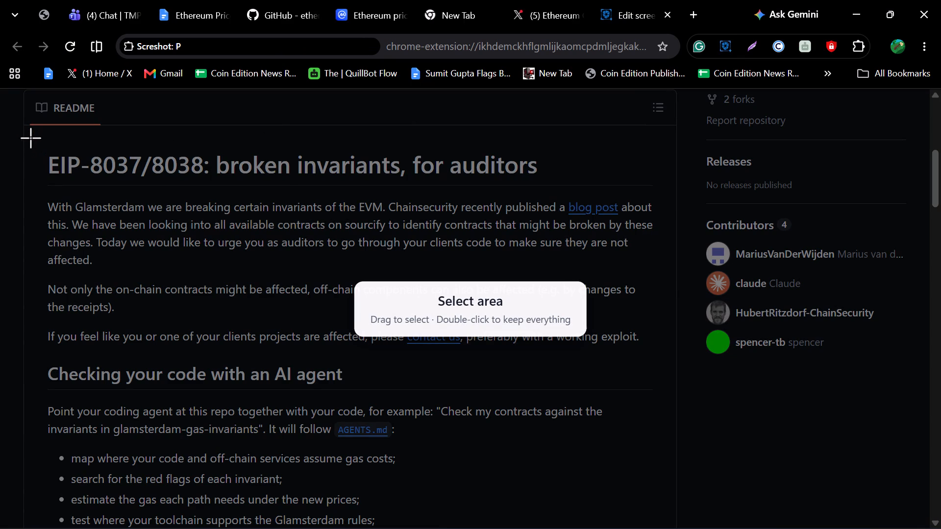
left_click_drag(31, 138, 619, 460)
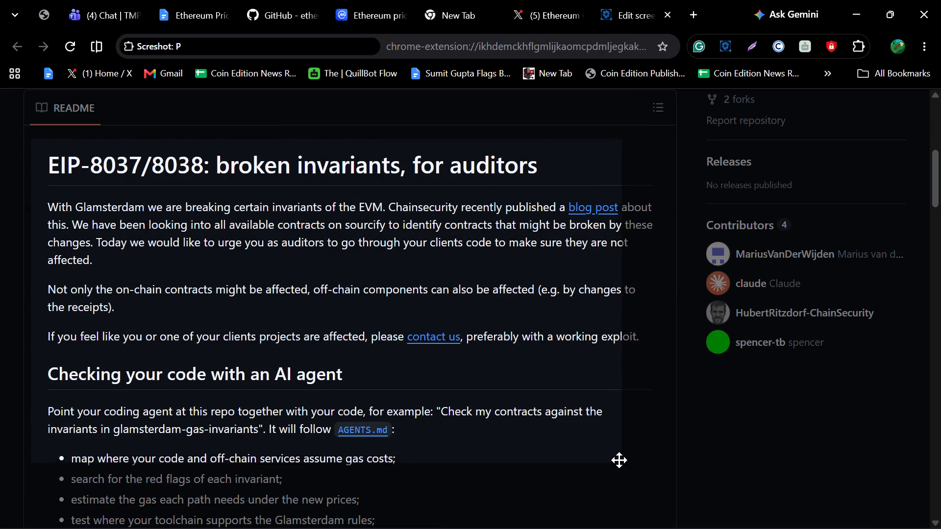
left_click_drag(619, 460, 645, 454)
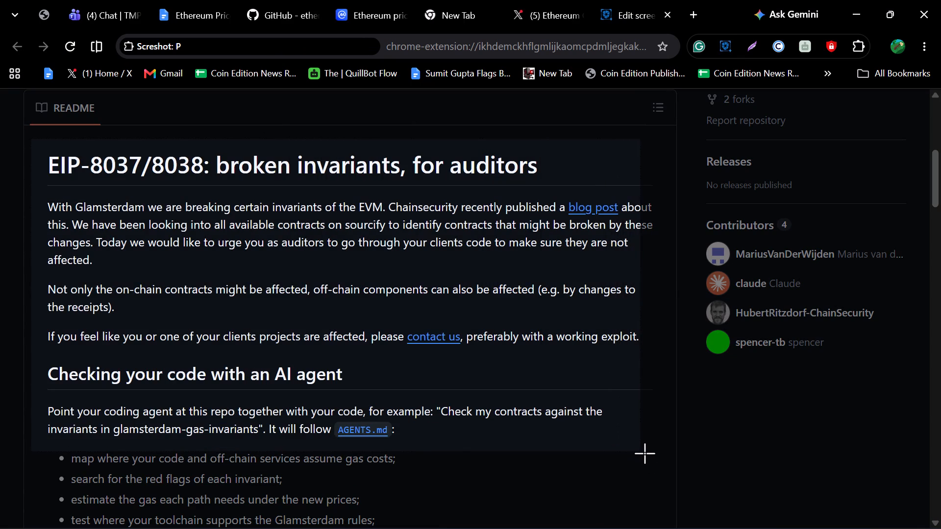
left_click_drag(645, 454, 668, 455)
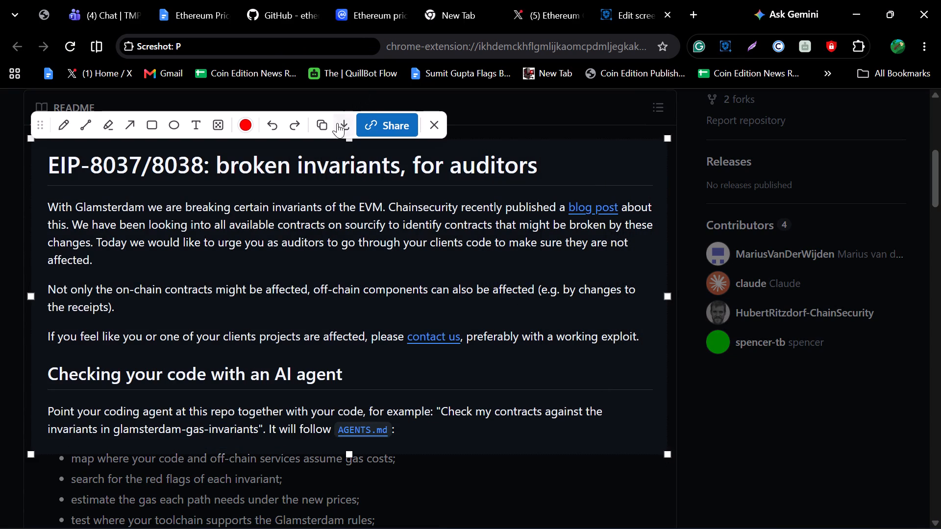
left_click(322, 127)
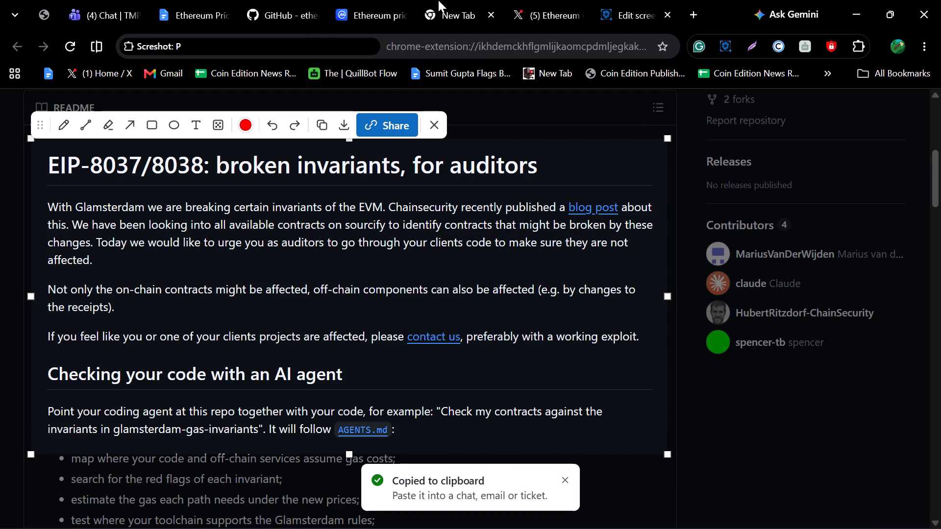
Return to the article and remove the empty paragraph after the one on ChainSecurity's eight assumptions.
left_click(189, 0)
scroll(374, 315, "down", 1)
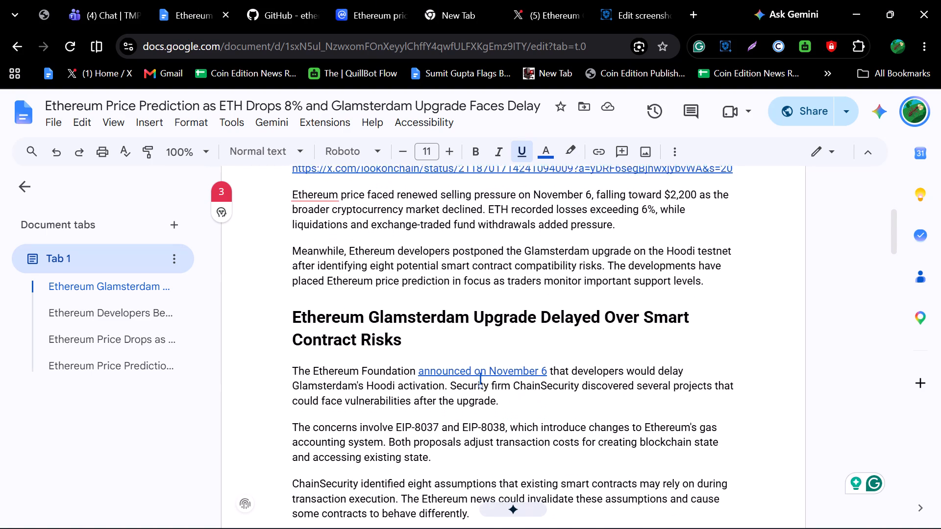
scroll(374, 315, "down", 1)
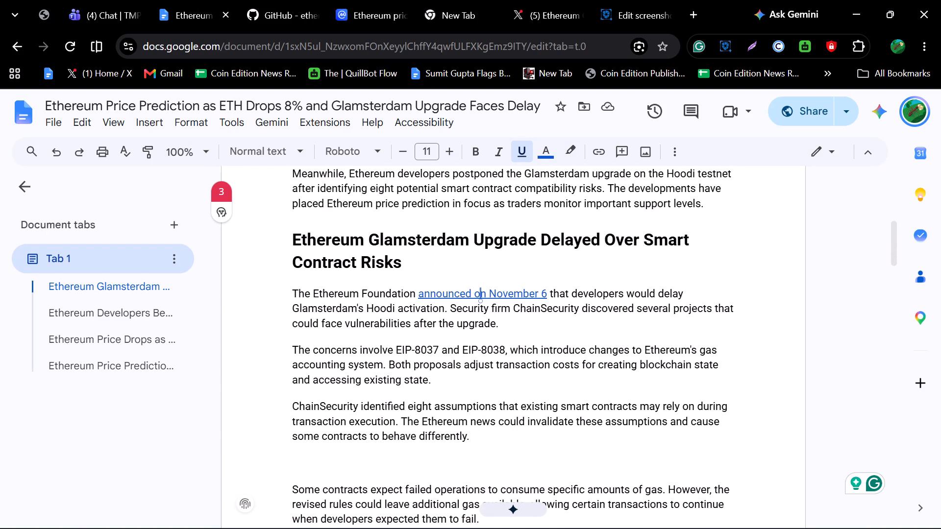
left_click(314, 460)
key("BackSpace")
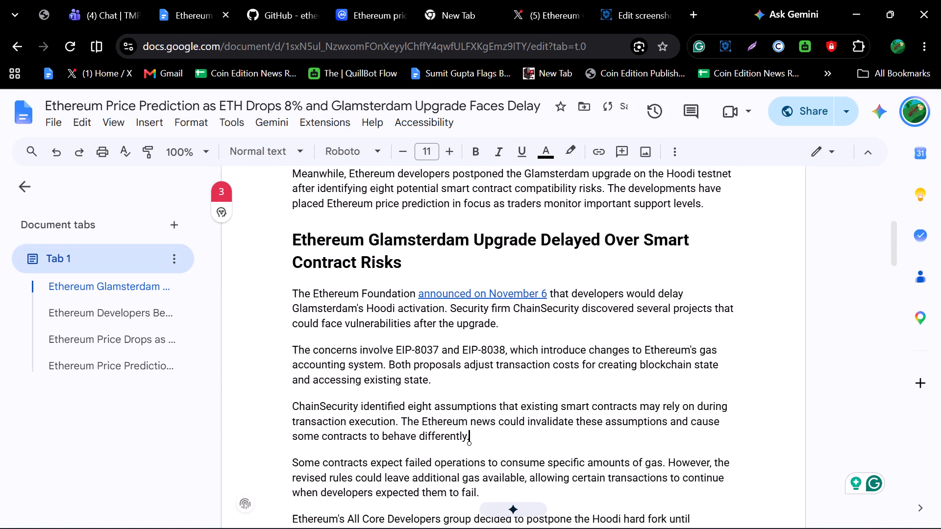
Insert the copied README screenshot on a new line below the paragraph about EIP-8037 and EIP-8038.
left_click(452, 375)
key("Return")
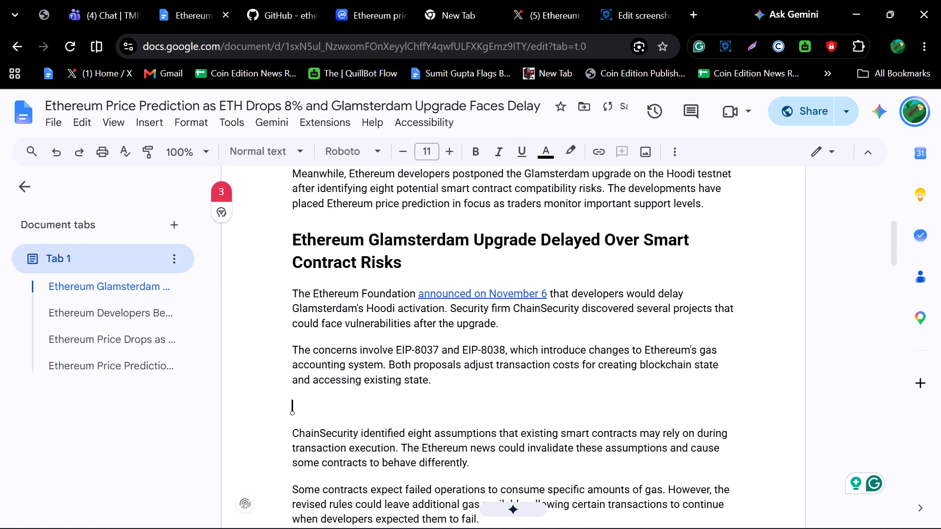
key("ctrl+v")
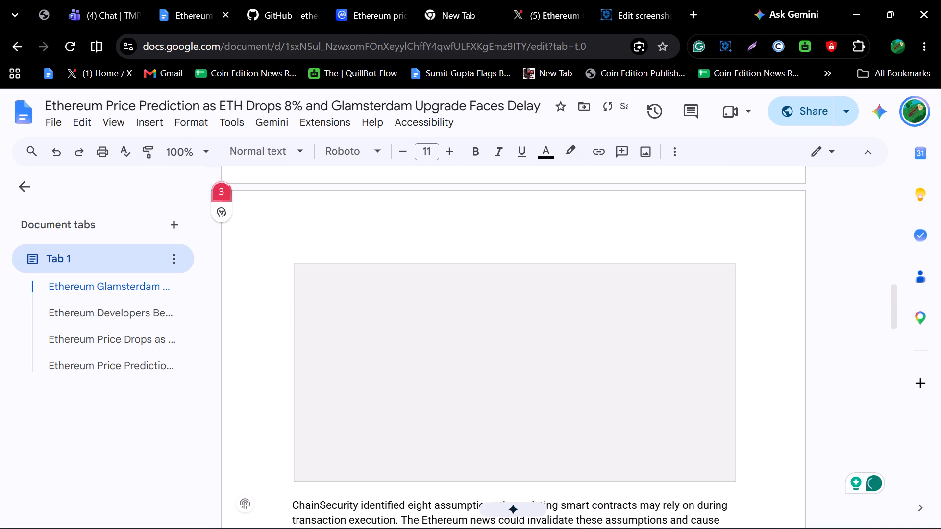
Add the caption "Ethereum news | Source: X" beneath the inserted README screenshot.
scroll(485, 362, "up", 3)
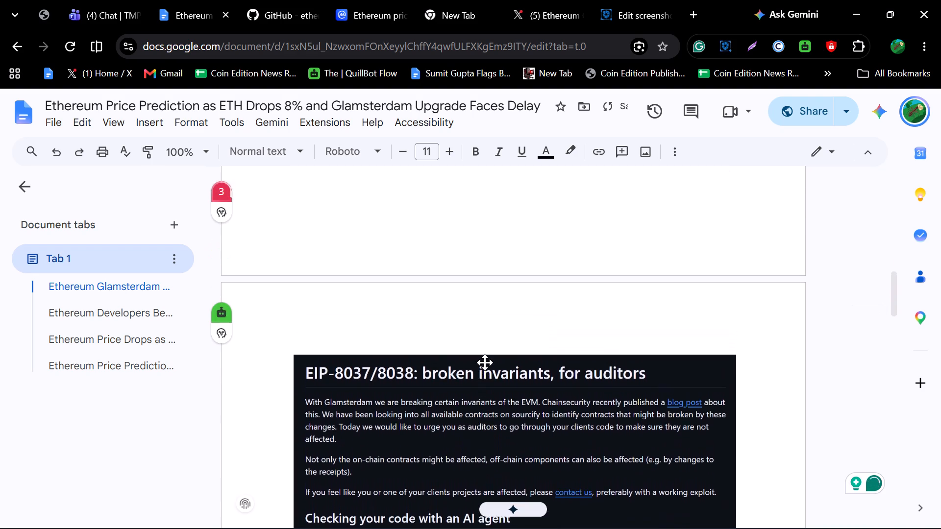
scroll(485, 362, "up", 2)
scroll(485, 362, "down", 1)
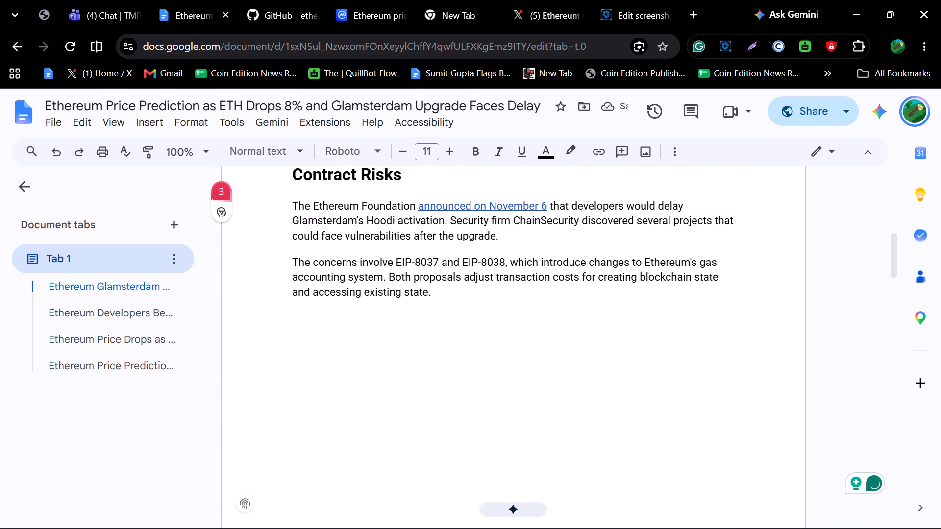
scroll(485, 362, "down", 1)
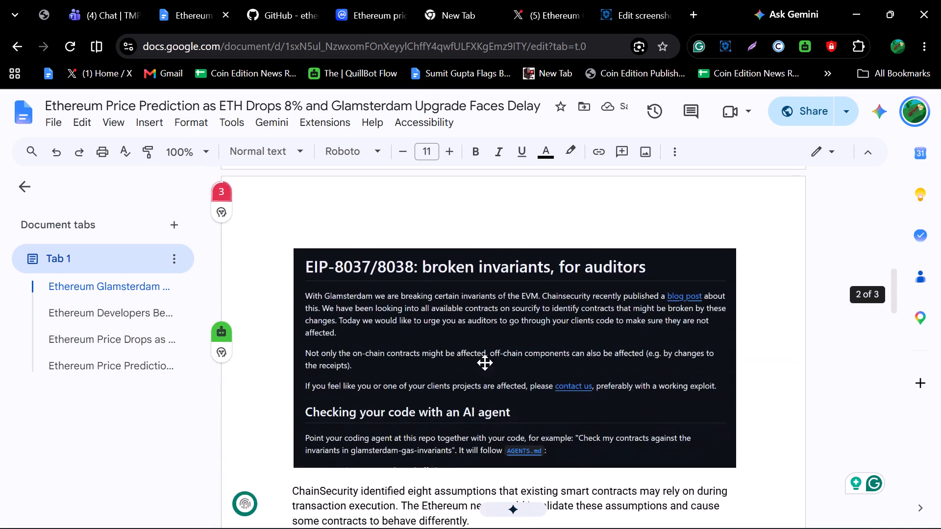
scroll(485, 362, "down", 1)
key("Return")
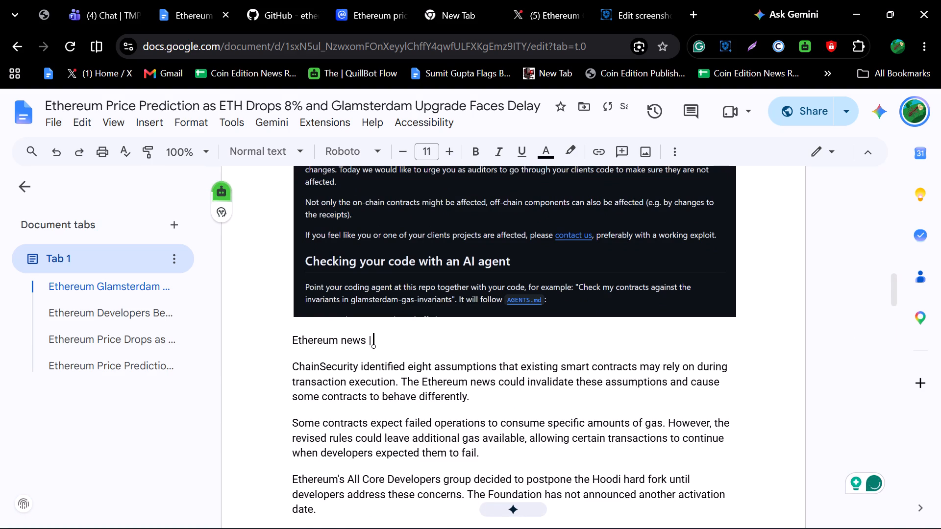
key("s")
type("ource:")
key("space")
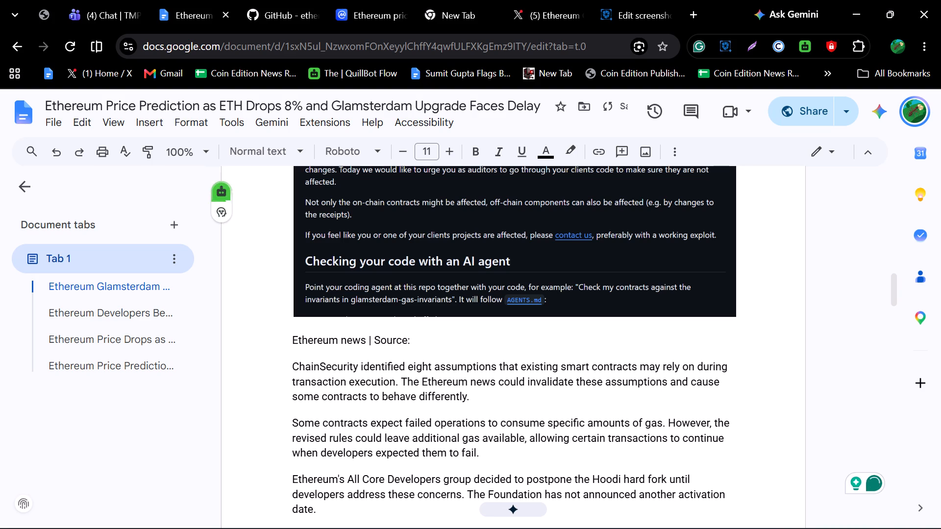
key("x")
Review the article down to the security reviews section and check the page behind its "published a GitHub repository" link.
scroll(485, 362, "down", 2)
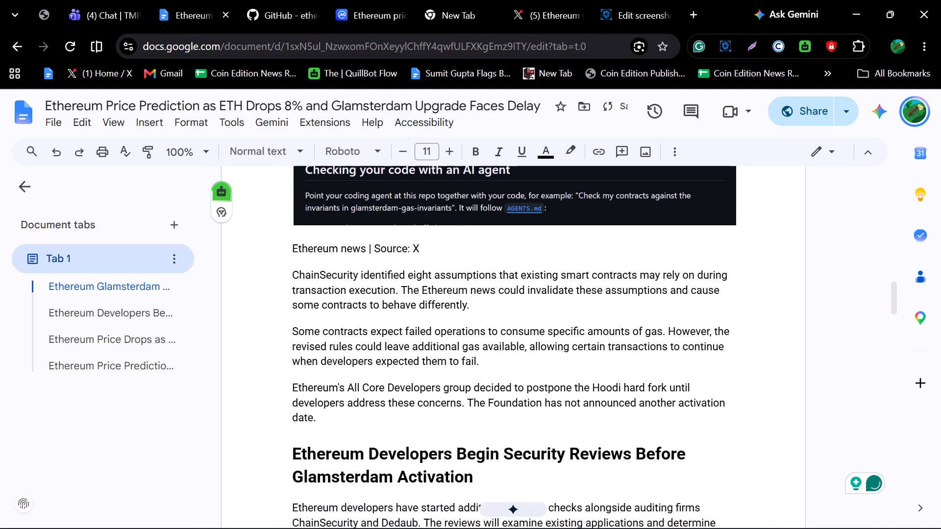
scroll(485, 362, "down", 3)
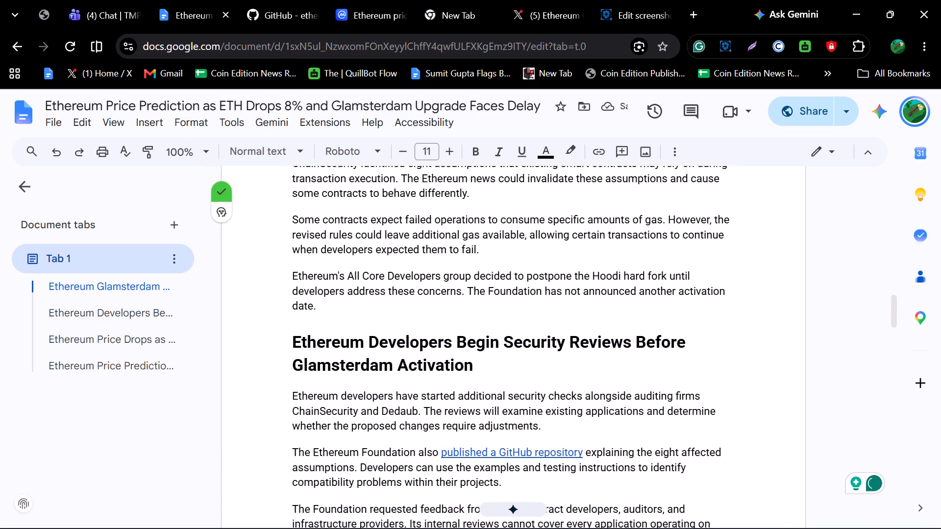
scroll(485, 362, "down", 2)
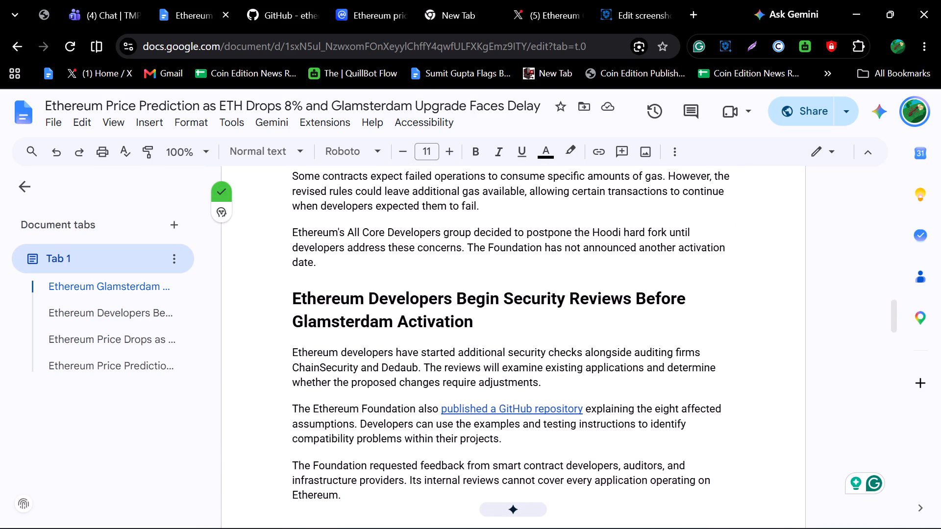
scroll(485, 362, "down", 2)
left_click(533, 352)
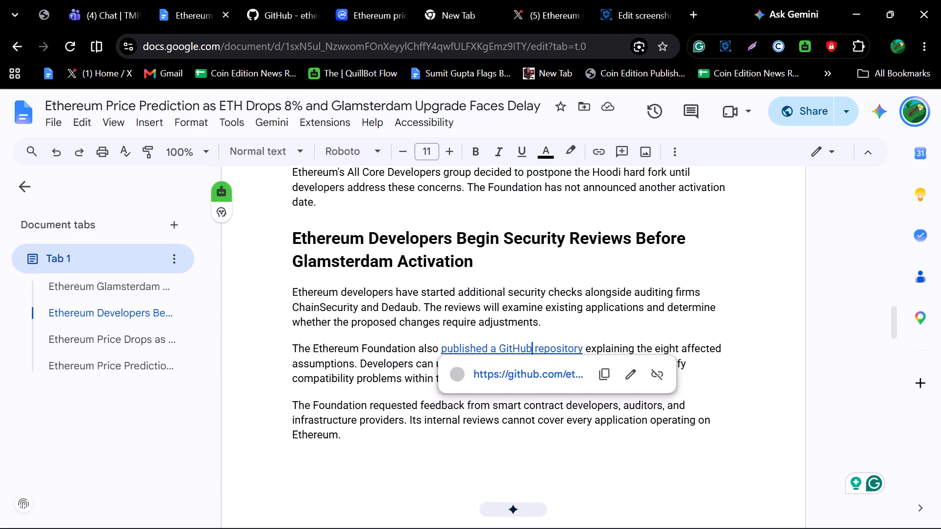
left_click(552, 367)
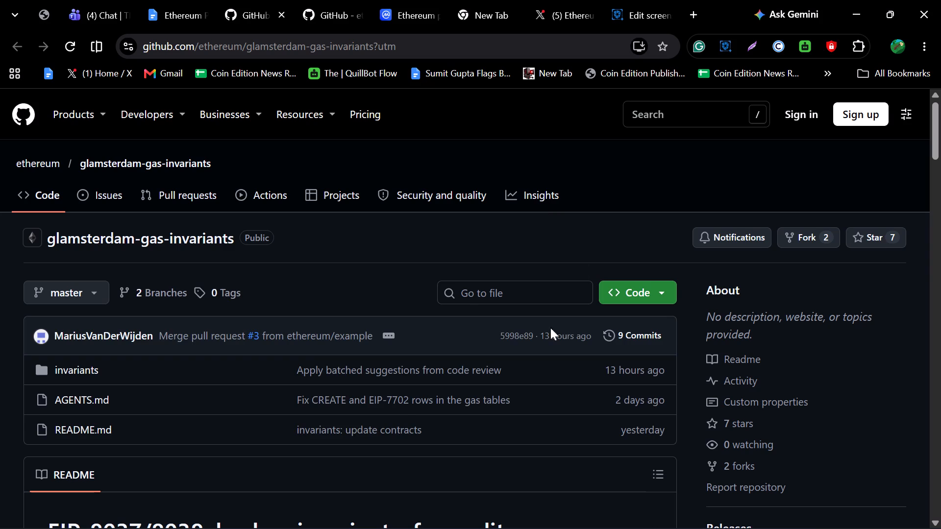
scroll(430, 378, "down", 2)
scroll(430, 378, "up", 1)
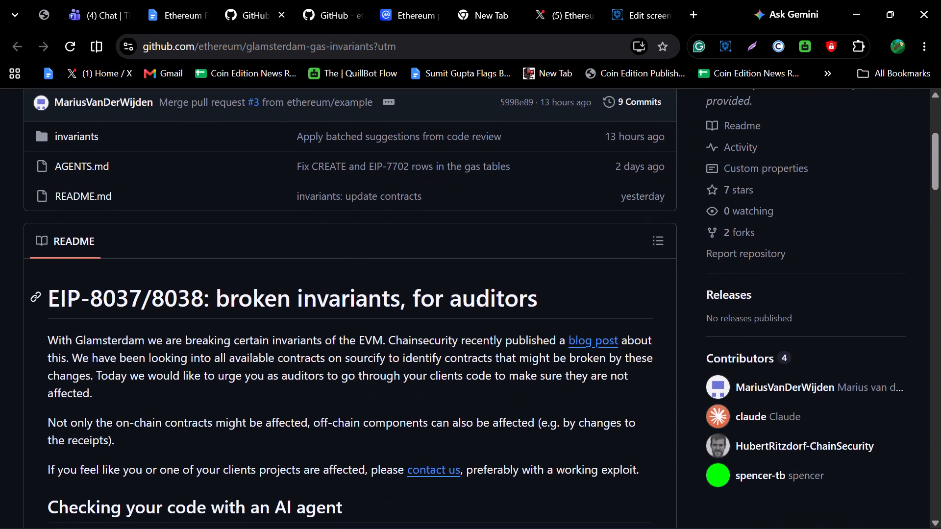
scroll(430, 378, "up", 1)
Accept the Grammarly rewrite of the Hegota upgrade sentence in the article, using "next" and "uninterrupted".
left_click(184, 3)
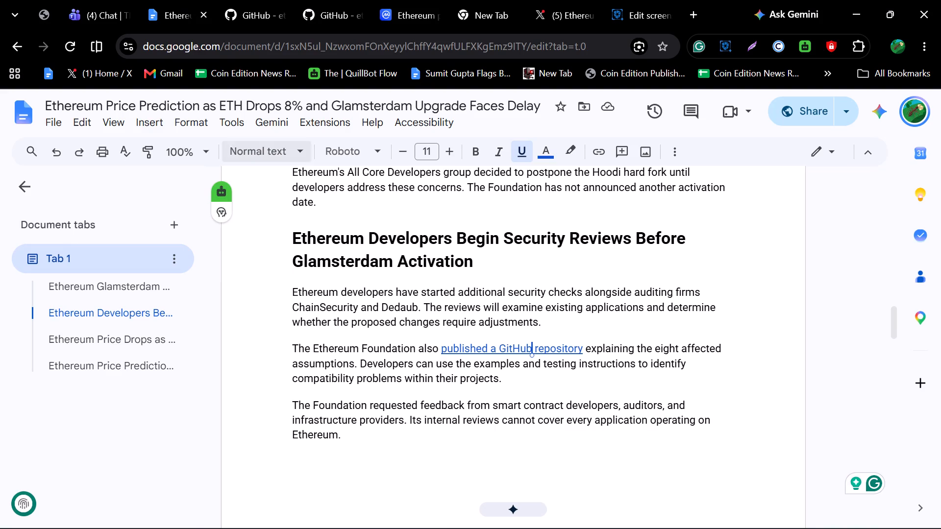
scroll(362, 335, "down", 3)
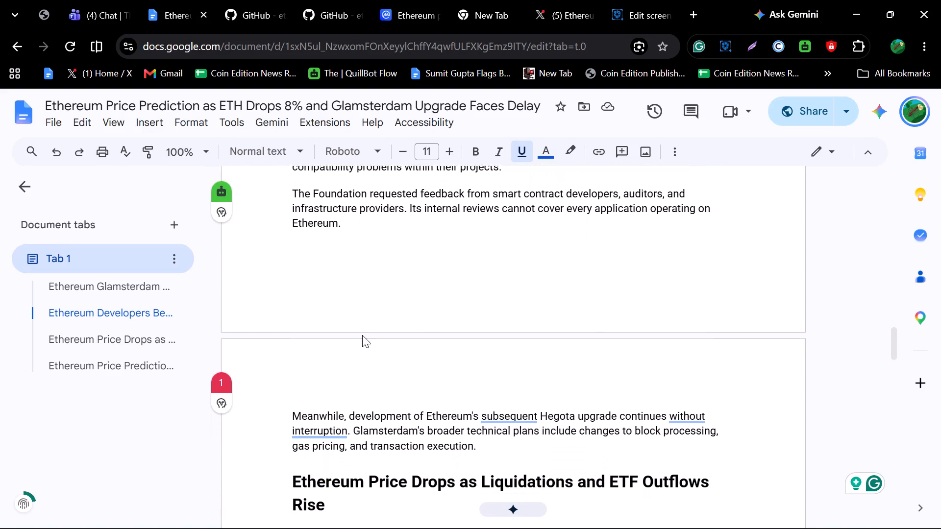
scroll(362, 335, "down", 1)
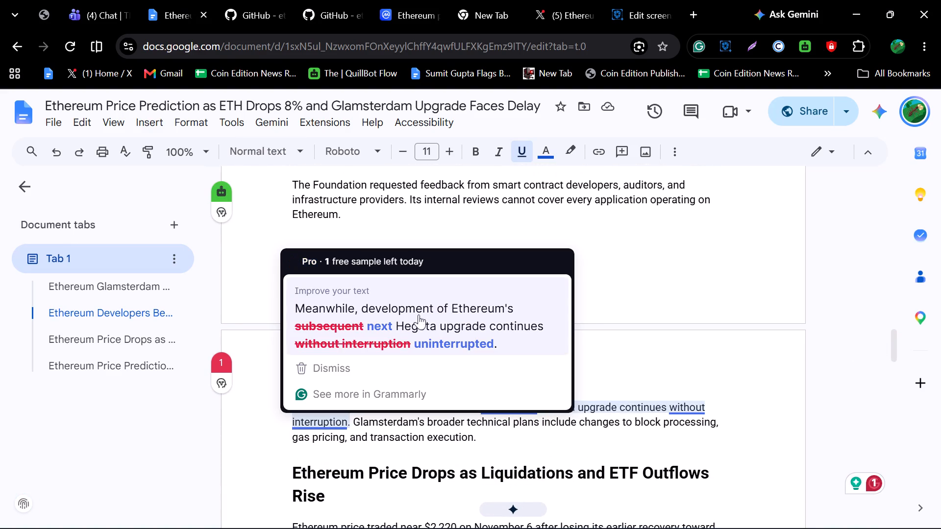
left_click(436, 301)
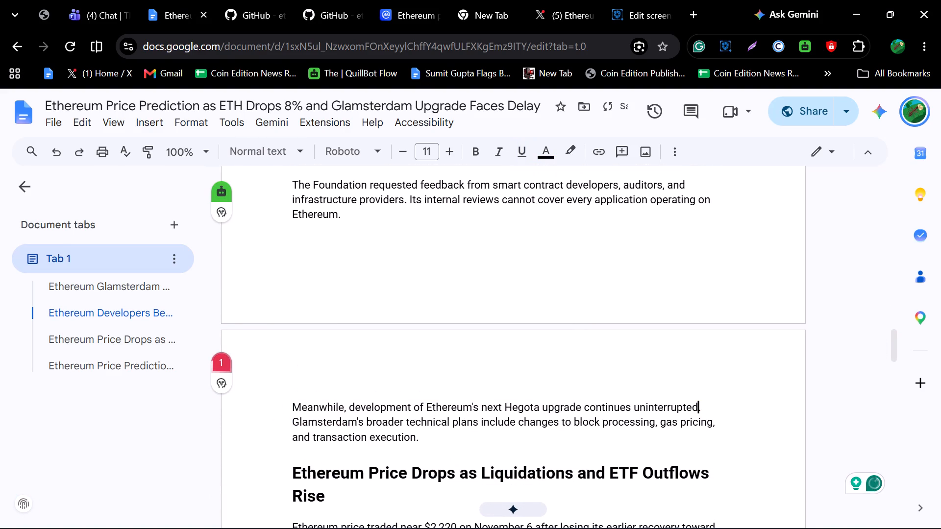
Copy the phrase "Hegota upgrade" from the paragraph above the "Ethereum Price Drops as Liquidations and ETF Outflows Rise" heading.
scroll(515, 385, "down", 2)
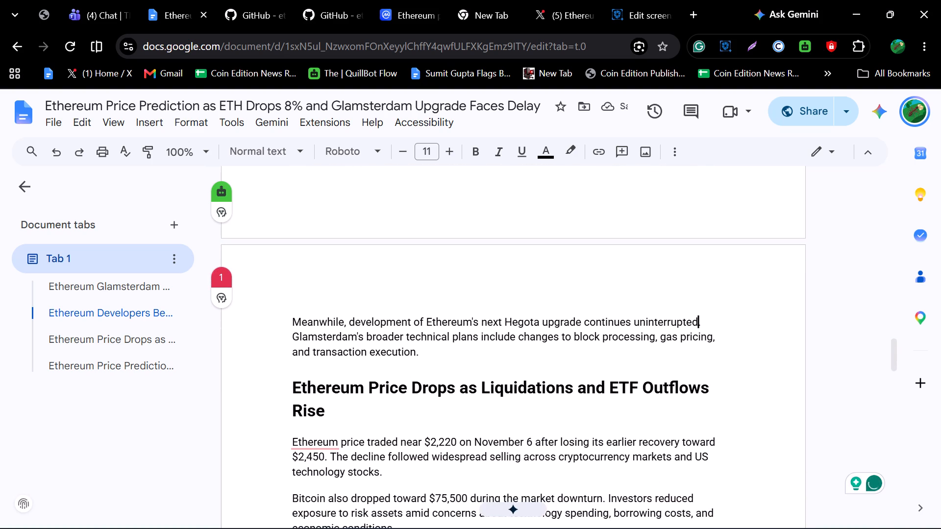
scroll(515, 385, "down", 2)
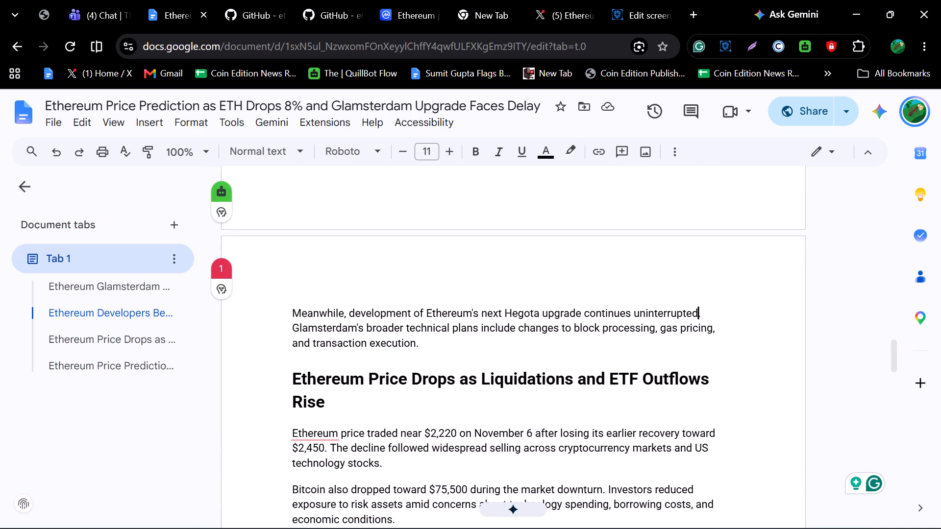
scroll(515, 385, "down", 1)
left_click_drag(505, 312, 557, 304)
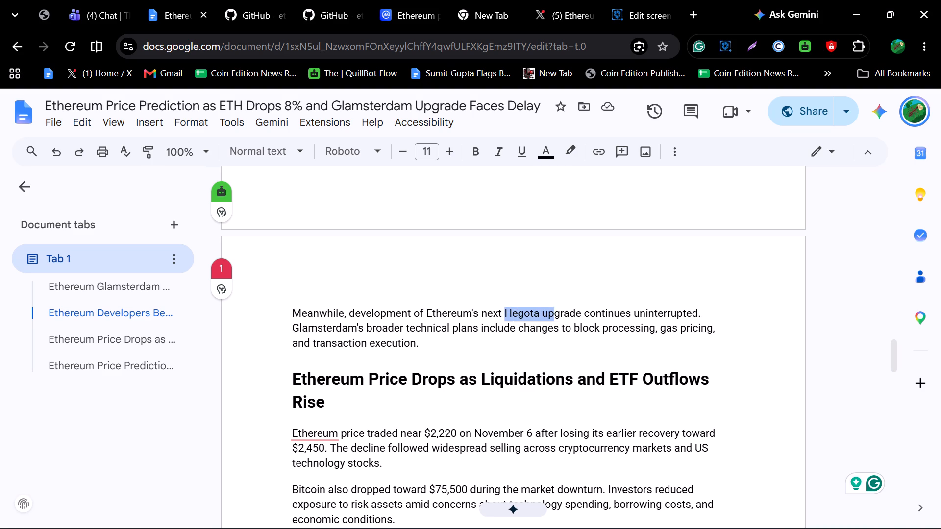
left_click_drag(557, 304, 582, 308)
key("ctrl+c")
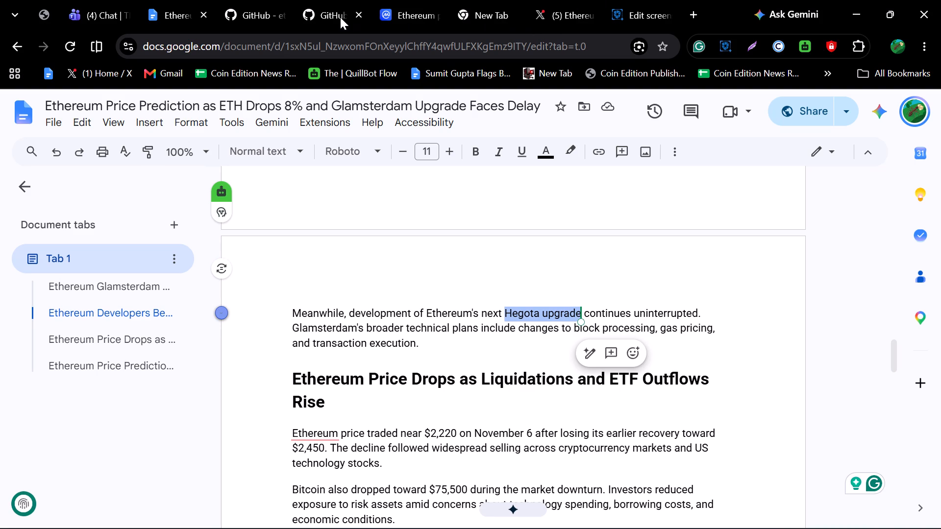
Open The Market Periodical website in a new browser tab.
left_click(693, 11)
type("THE")
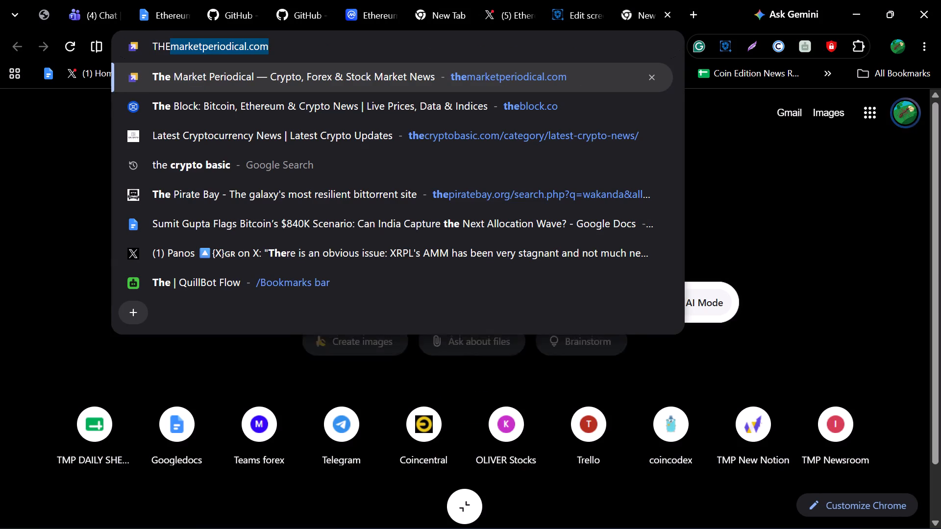
left_click(310, 71)
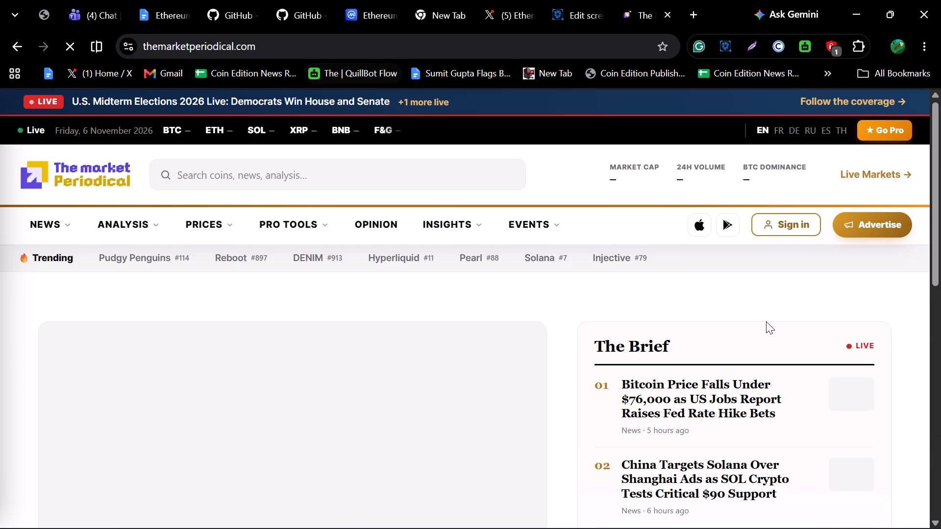
left_click(243, 297)
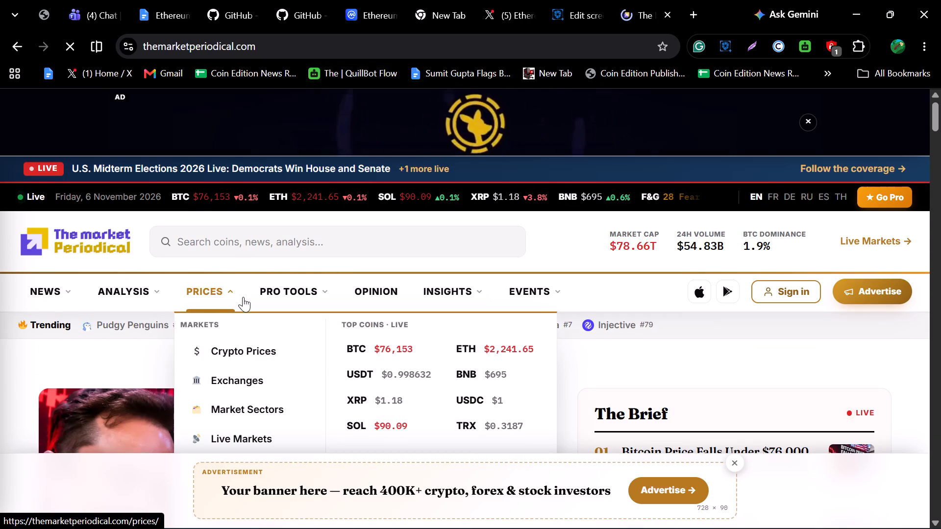
left_click(184, 240)
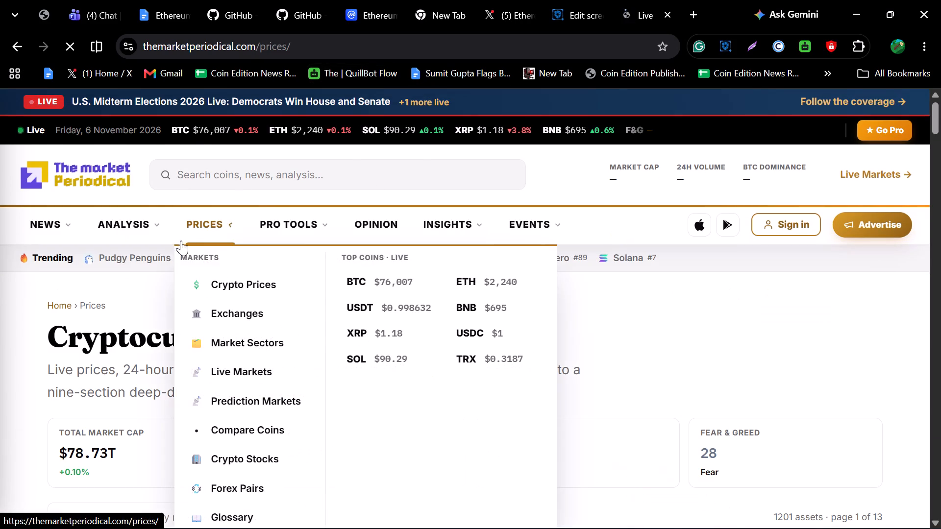
left_click(71, 230)
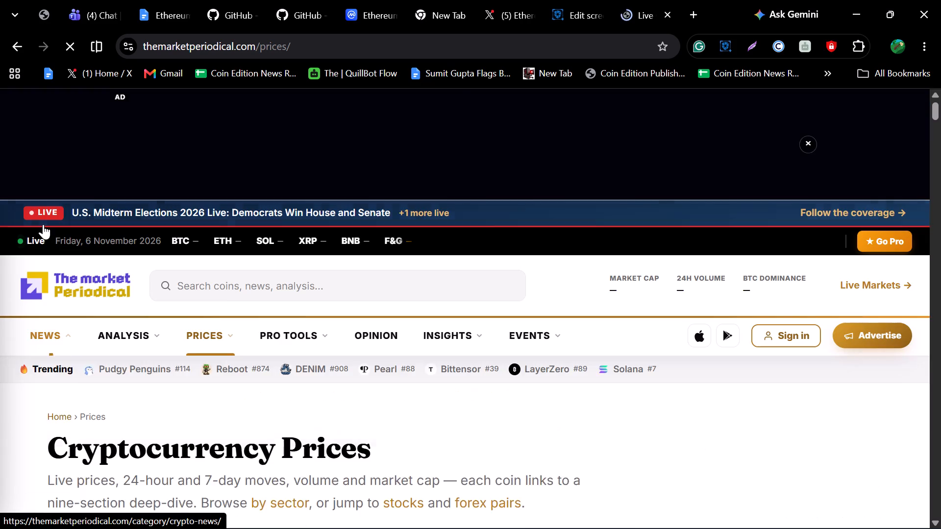
left_click(43, 224)
Search The Market Periodical for the copied phrase "Hegota upgrade" and look through the results page for related coverage.
left_click(236, 245)
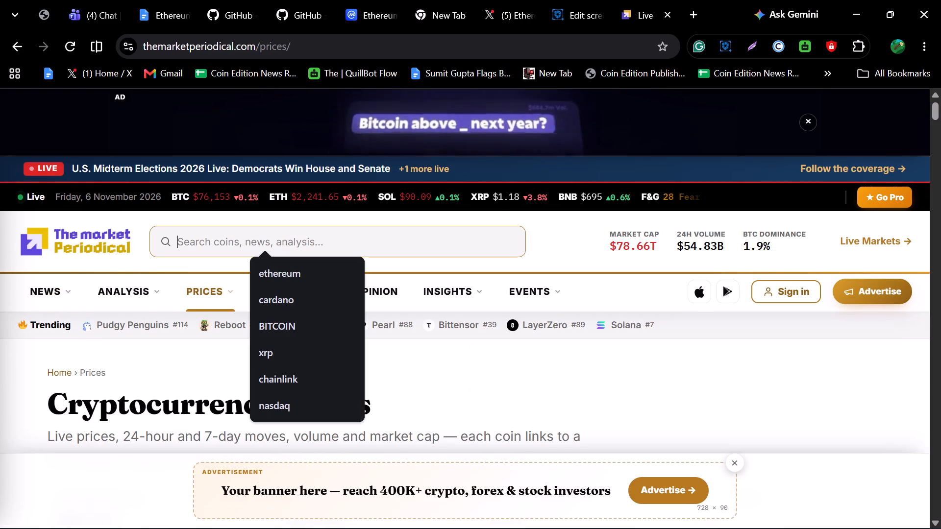
key("ctrl+v")
key("Return")
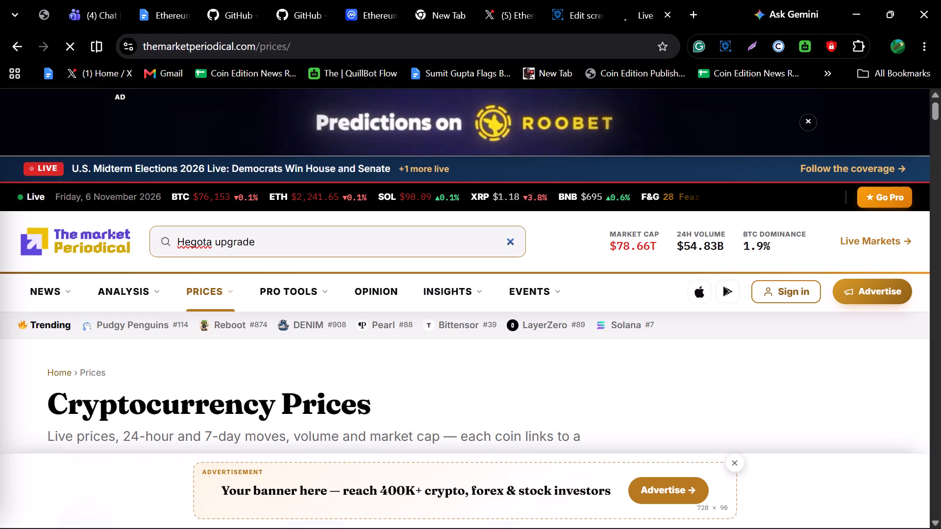
scroll(370, 242, "down", 2)
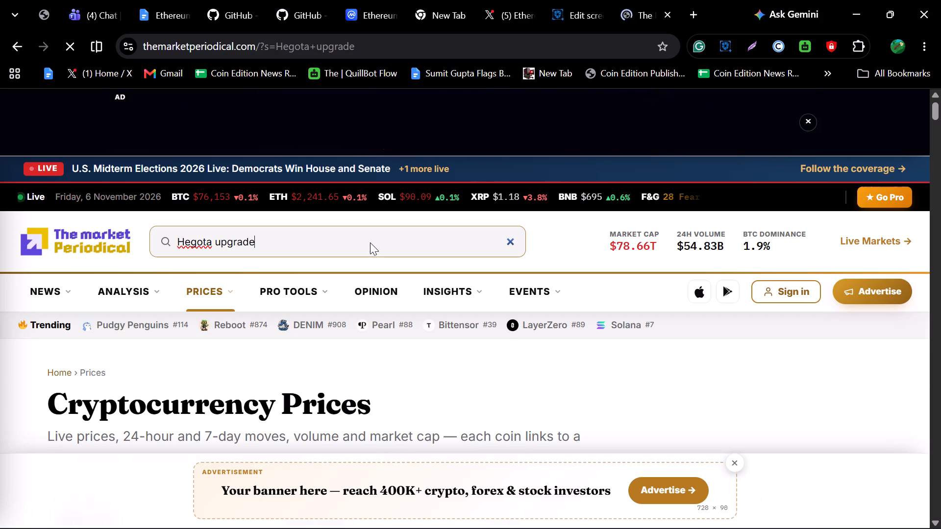
scroll(370, 242, "down", 4)
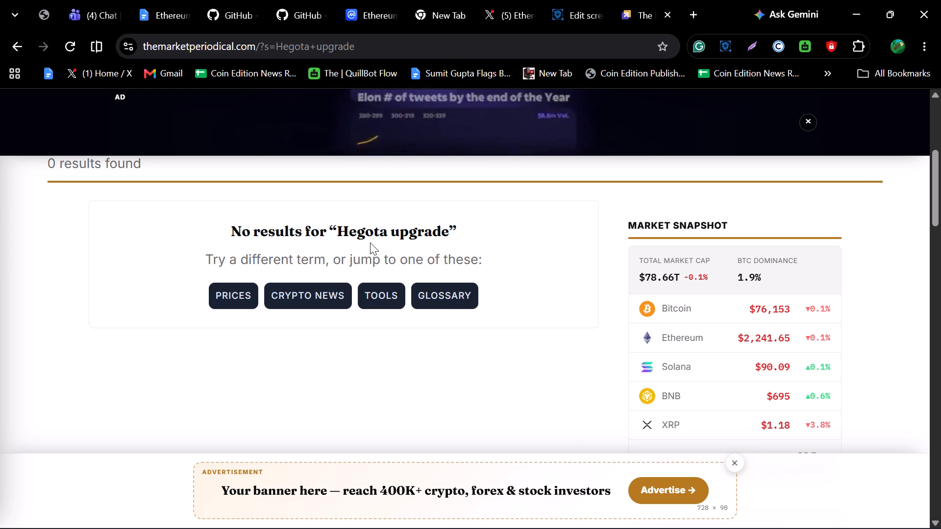
scroll(370, 242, "down", 2)
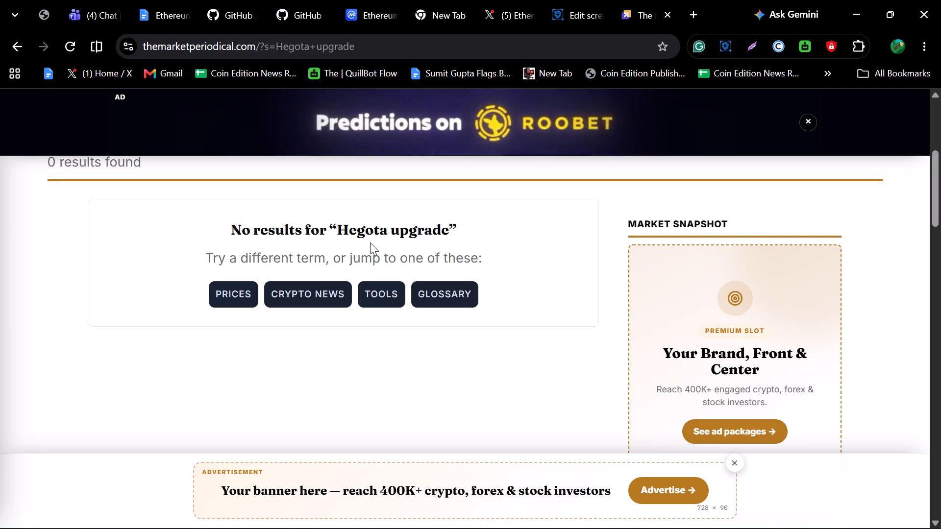
scroll(370, 242, "down", 1)
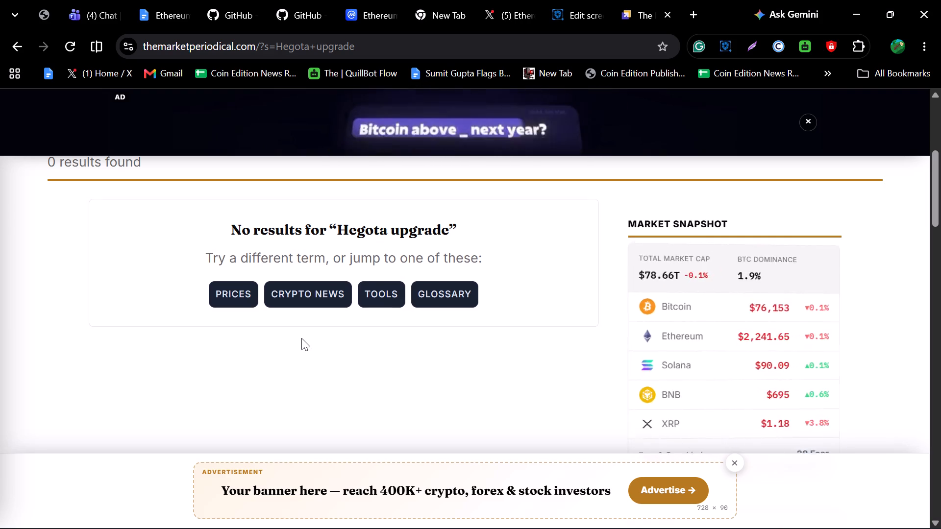
scroll(301, 338, "up", 8)
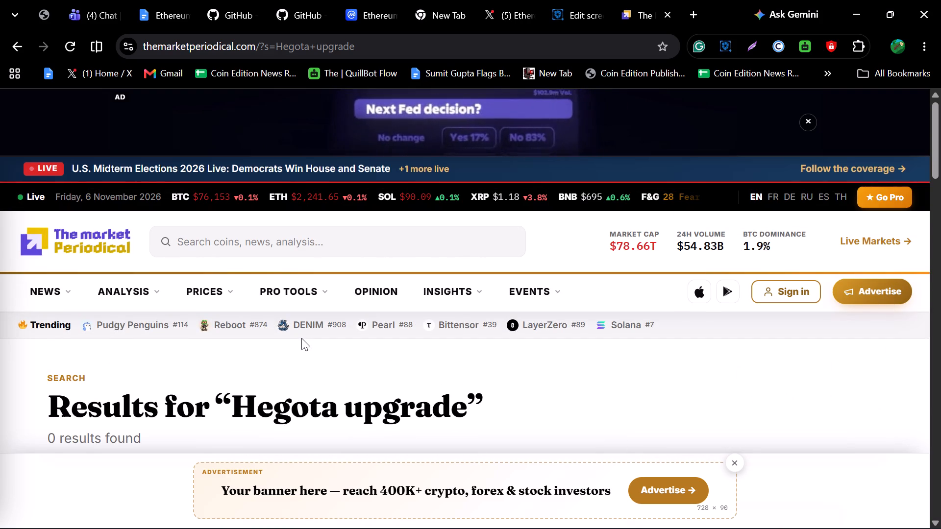
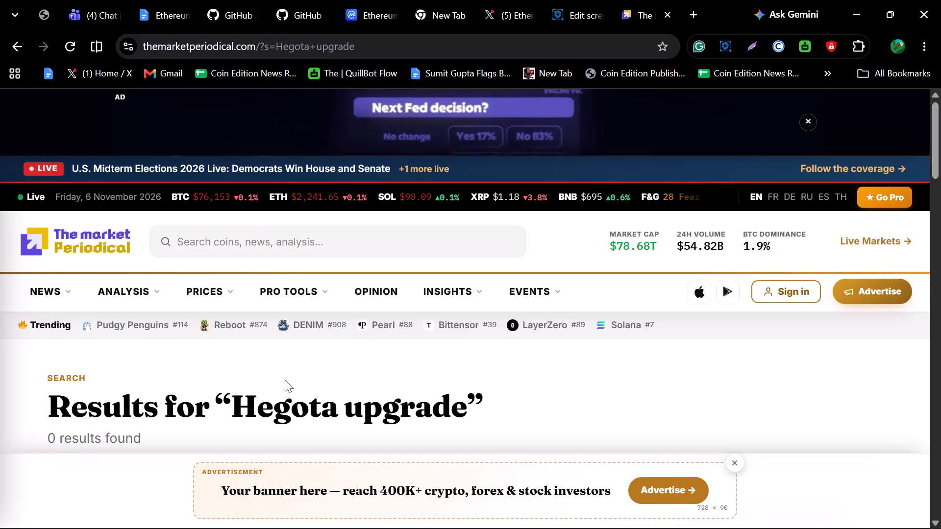
Dismiss the advertisement banner covering the "Hegota upgrade" search results and look over the results page.
scroll(270, 326, "down", 1)
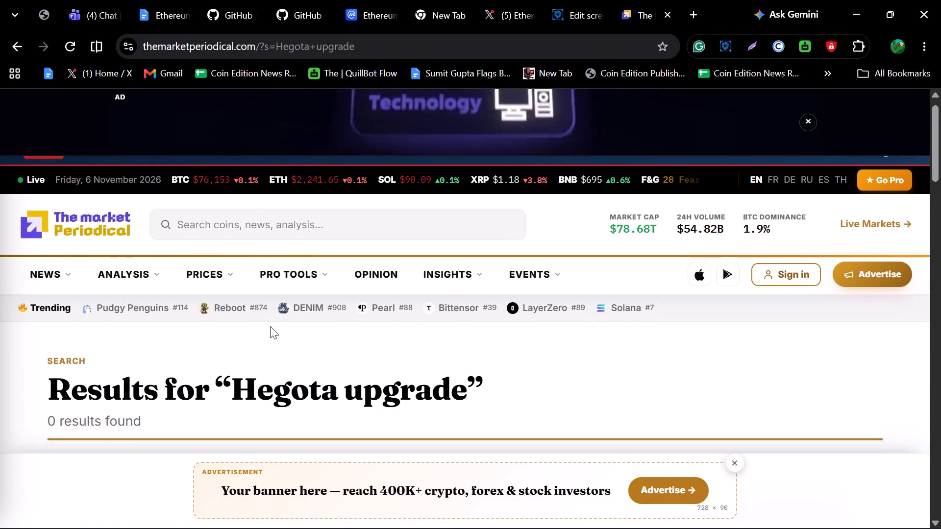
scroll(270, 326, "down", 1)
left_click(736, 464)
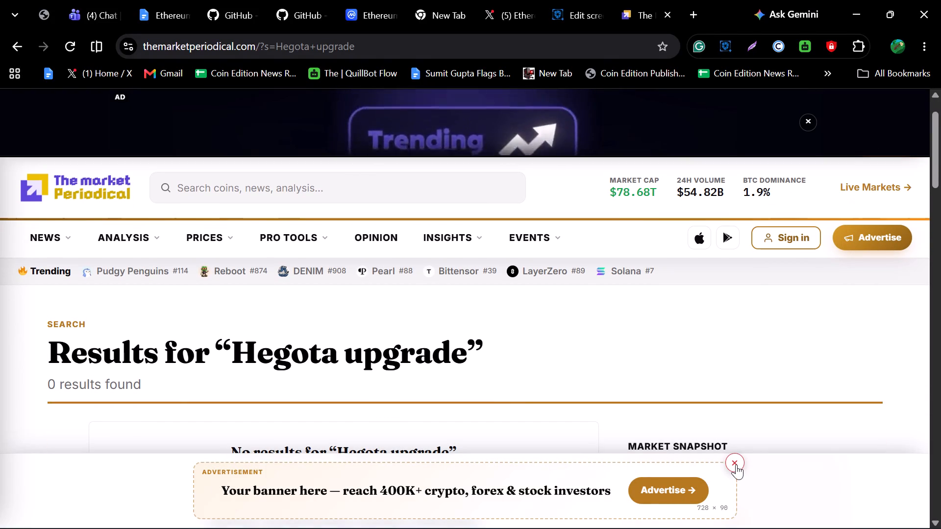
scroll(569, 433, "down", 1)
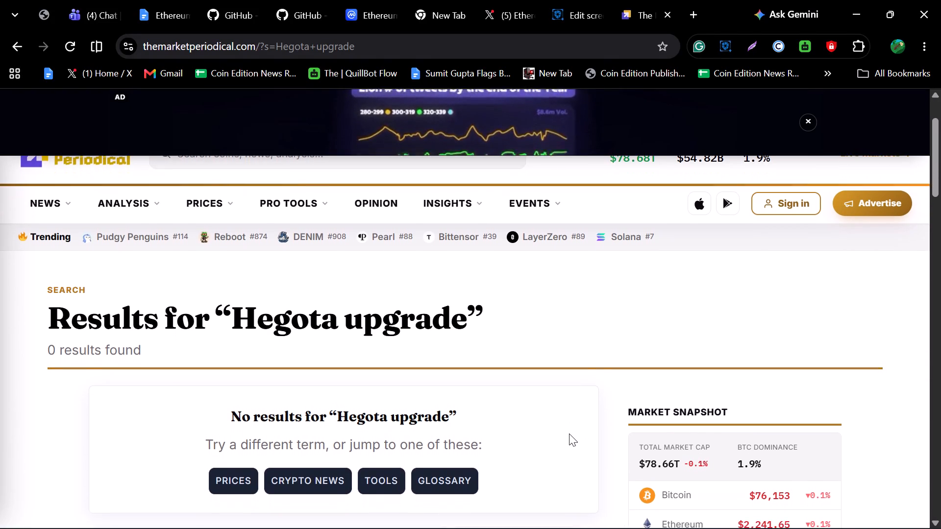
scroll(569, 433, "up", 1)
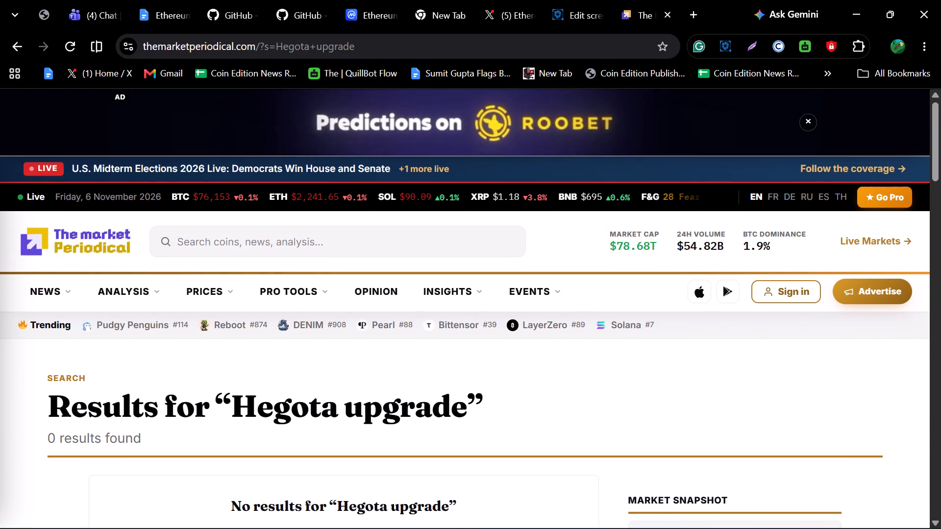
scroll(340, 408, "up", 3)
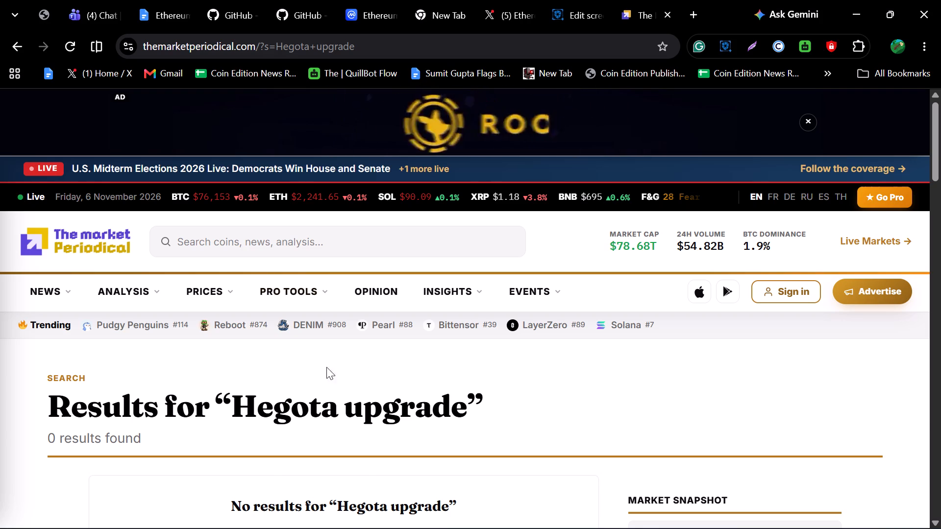
Search The Market Periodical for the single word "Hegota", dropping "upgrade" from the copied phrase.
left_click(192, 242)
key("ctrl+v")
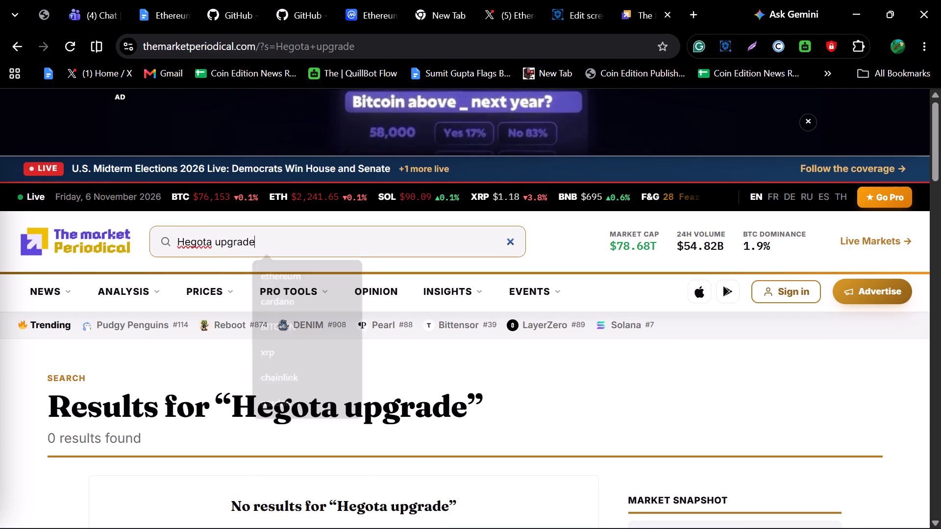
left_click_drag(214, 240, 298, 245)
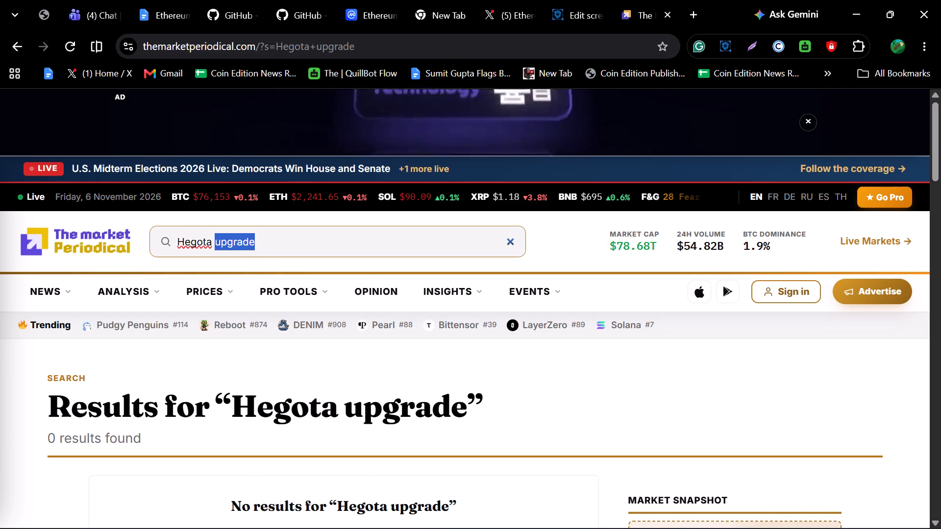
key("BackSpace")
key("BackSpace")
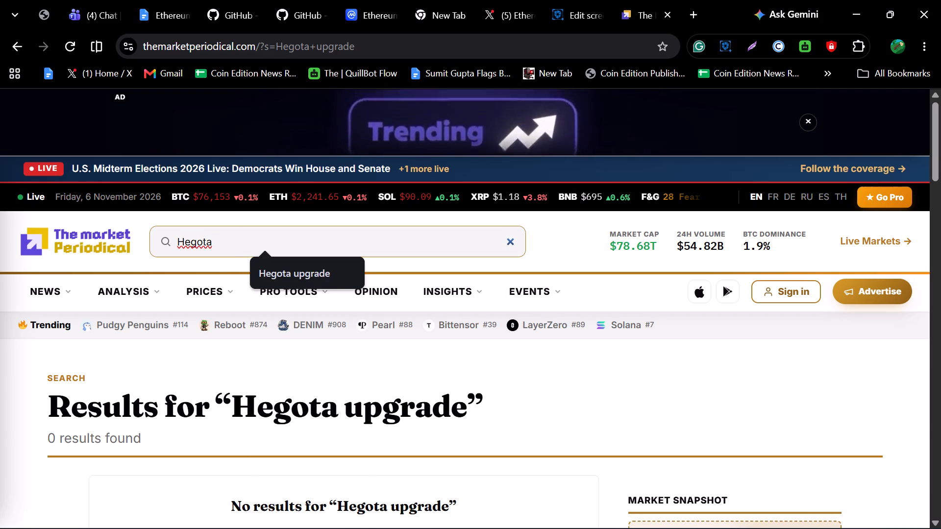
key("Return")
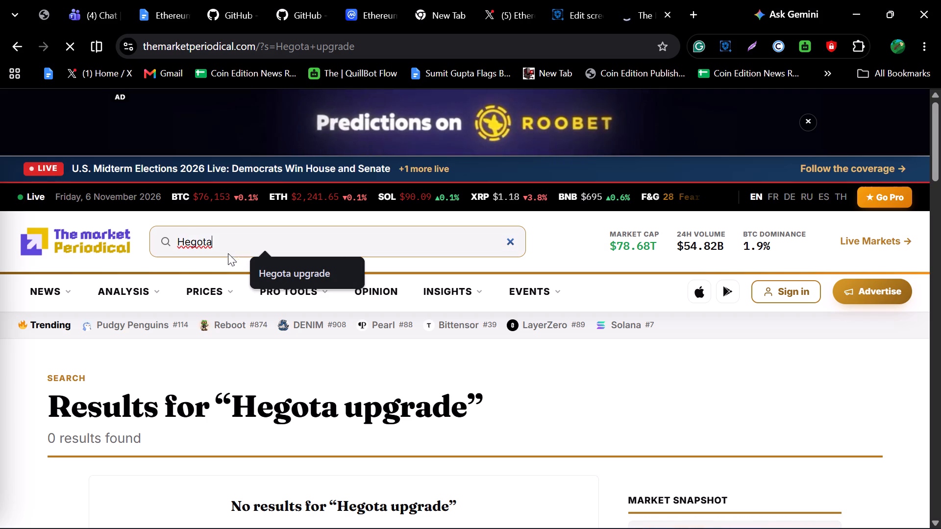
Run the Market Periodical search for "Hegota" once more, again leaving out "upgrade".
left_click(166, 240)
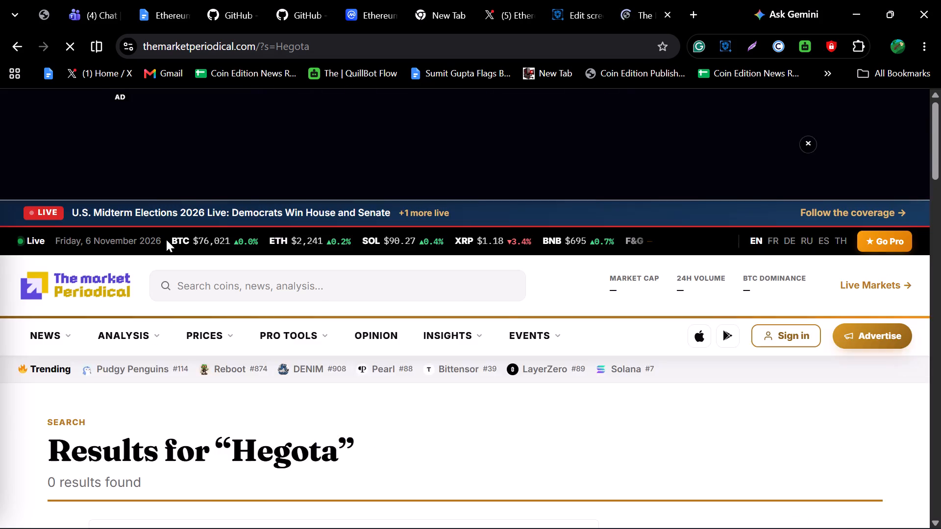
left_click(178, 238)
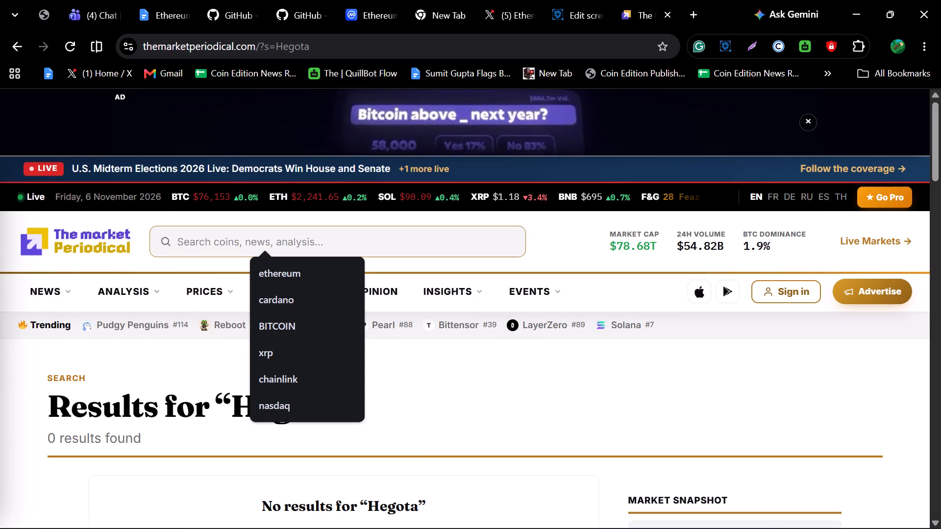
key("ctrl+v")
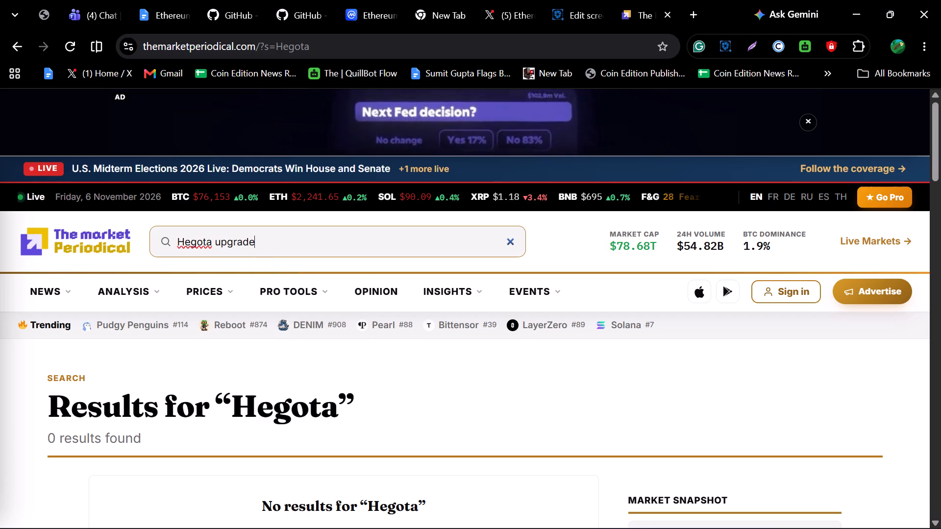
left_click_drag(216, 244, 298, 260)
key("BackSpace")
key("BackSpace")
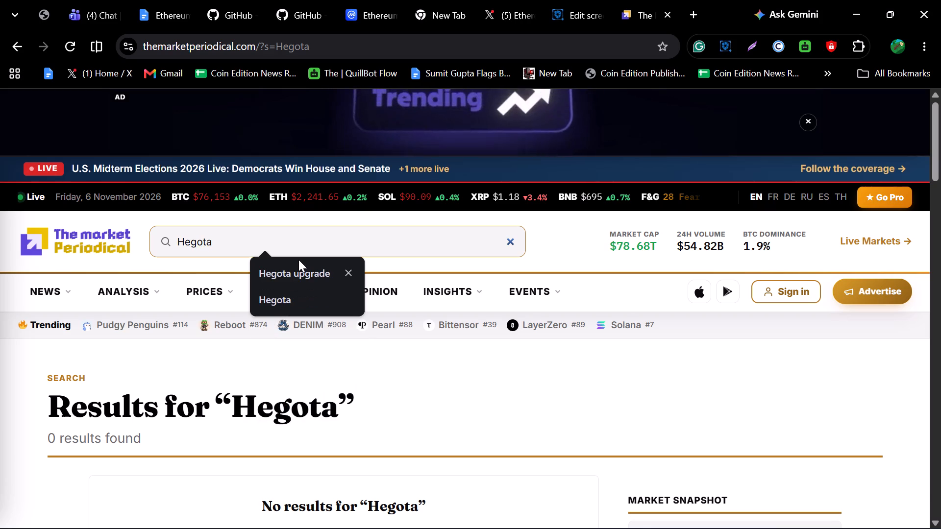
key("Return")
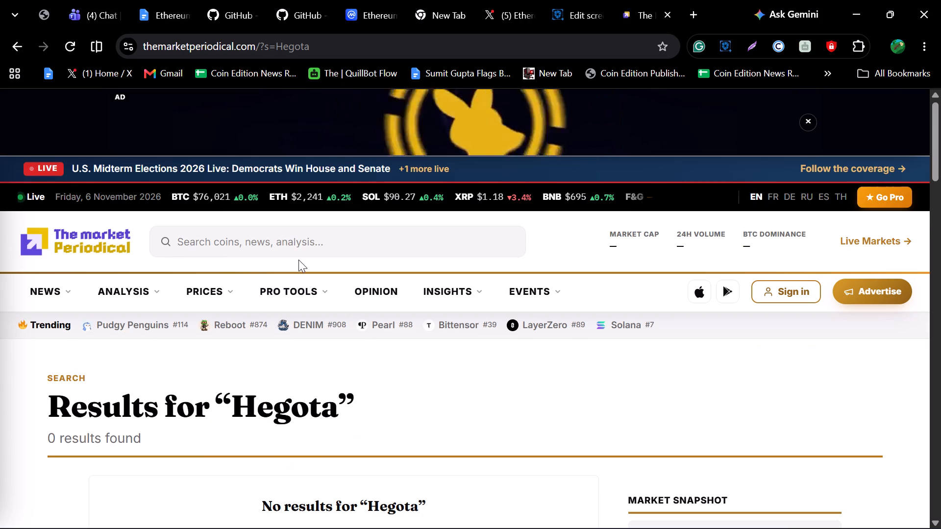
Look through the "Hegota" results page, including the sidebar articles, for coverage related to the Ethereum upgrade.
scroll(298, 260, "down", 3)
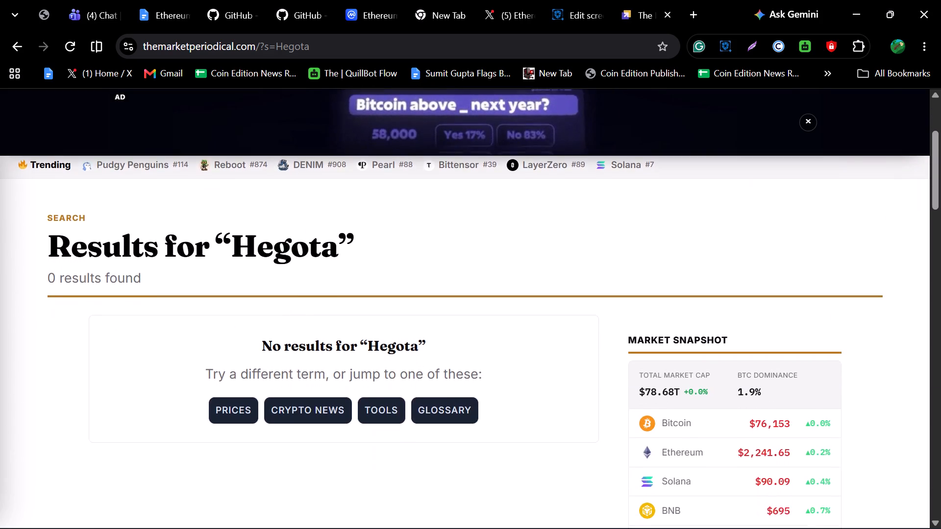
scroll(298, 260, "up", 2)
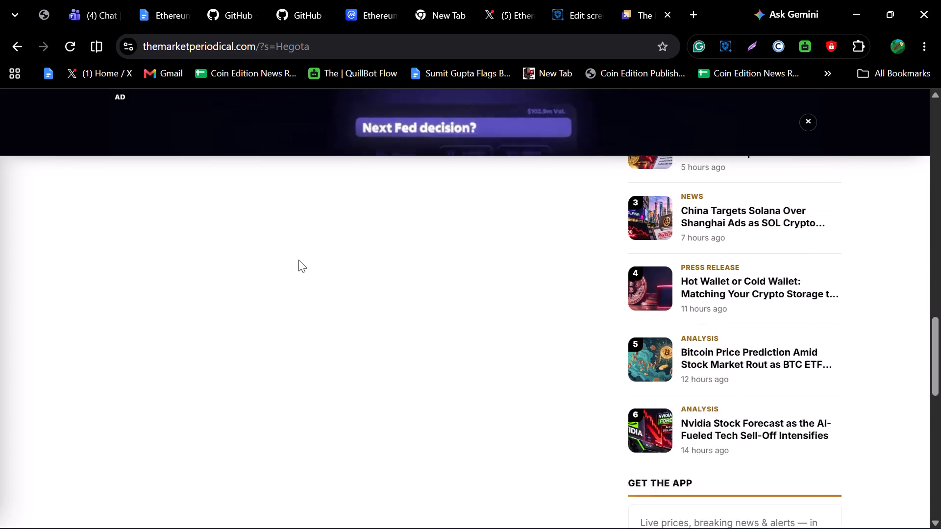
scroll(298, 260, "up", 6)
scroll(228, 413, "down", 1)
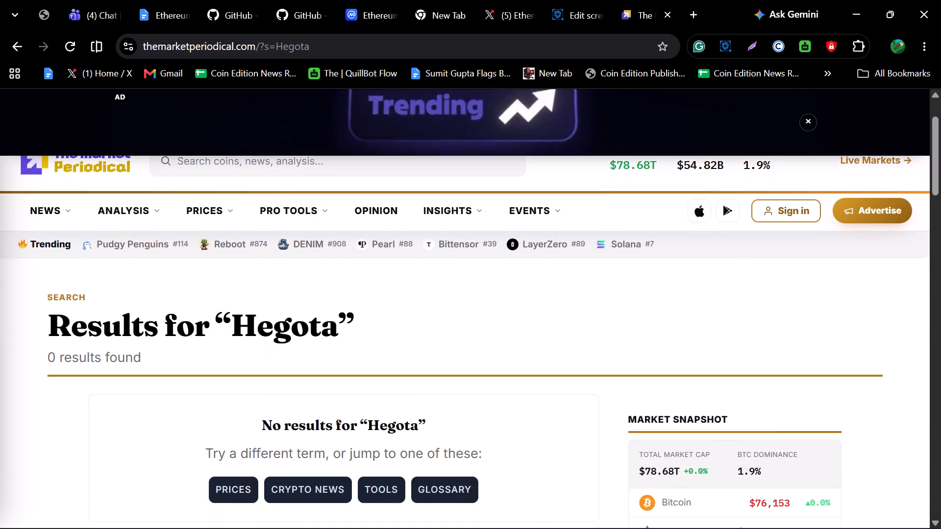
scroll(228, 413, "down", 1)
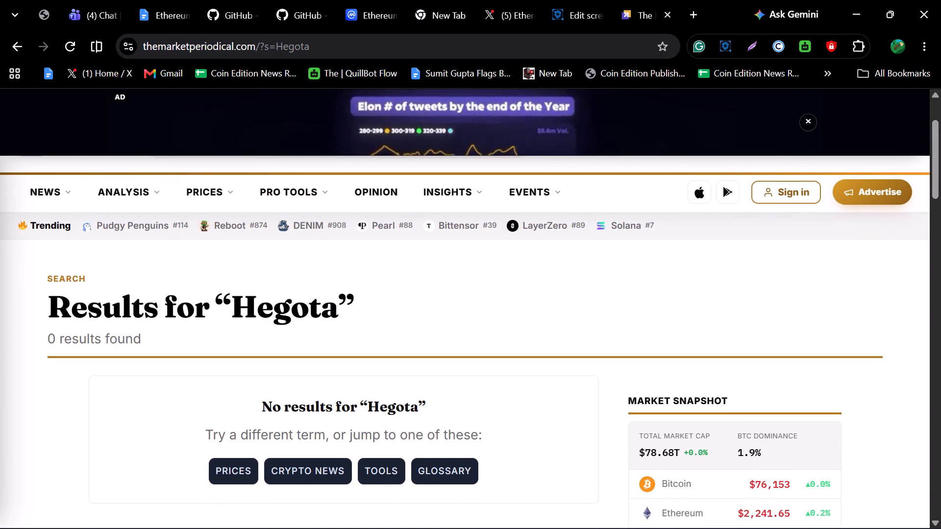
scroll(228, 413, "down", 2)
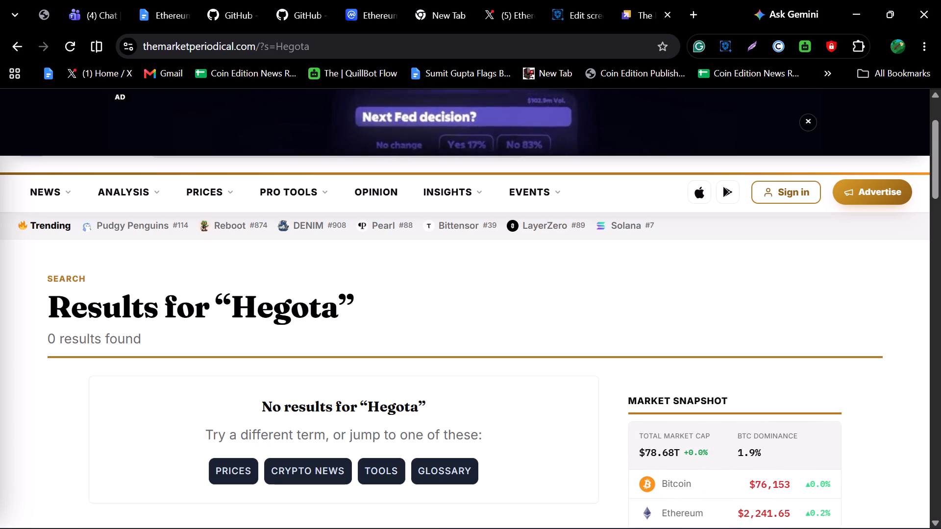
scroll(228, 413, "down", 1)
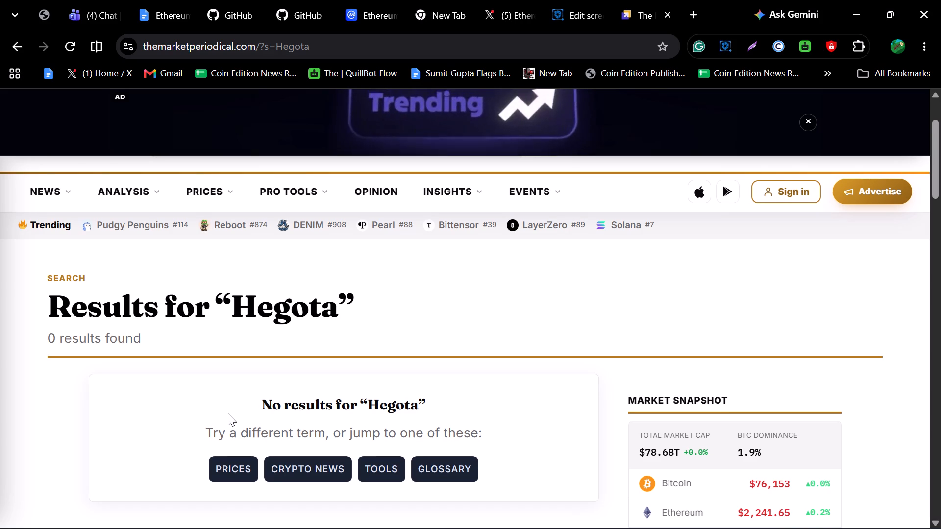
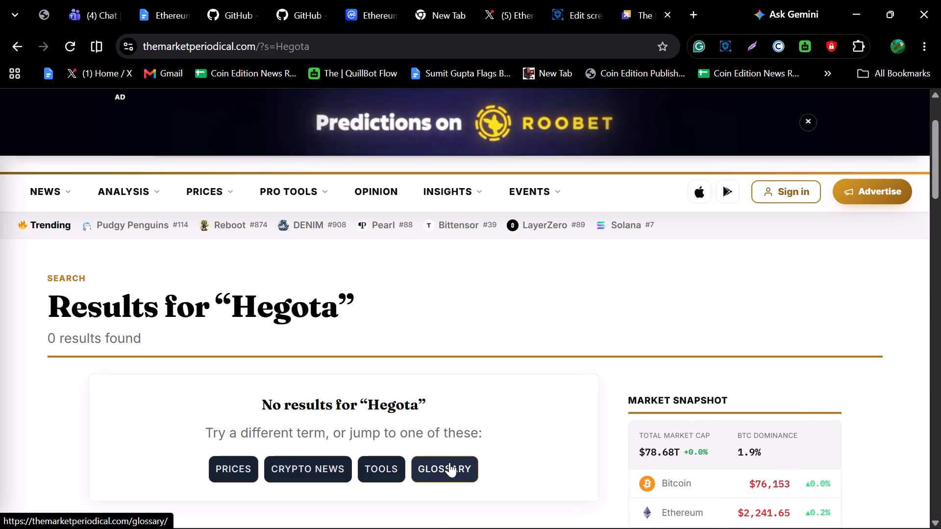
Open The Market Periodical's Crypto & Markets Glossary from the empty search results and look over its definitions index.
left_click(449, 462)
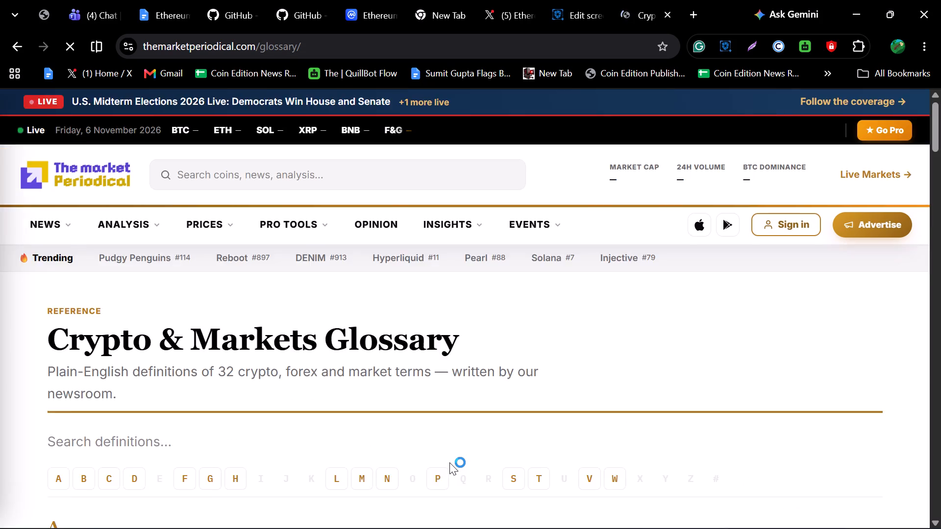
scroll(375, 416, "down", 2)
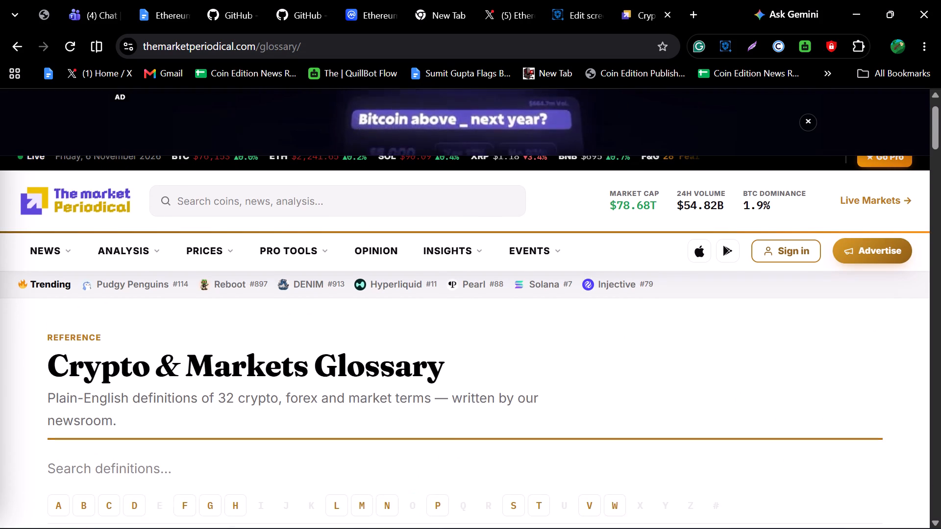
scroll(375, 416, "down", 1)
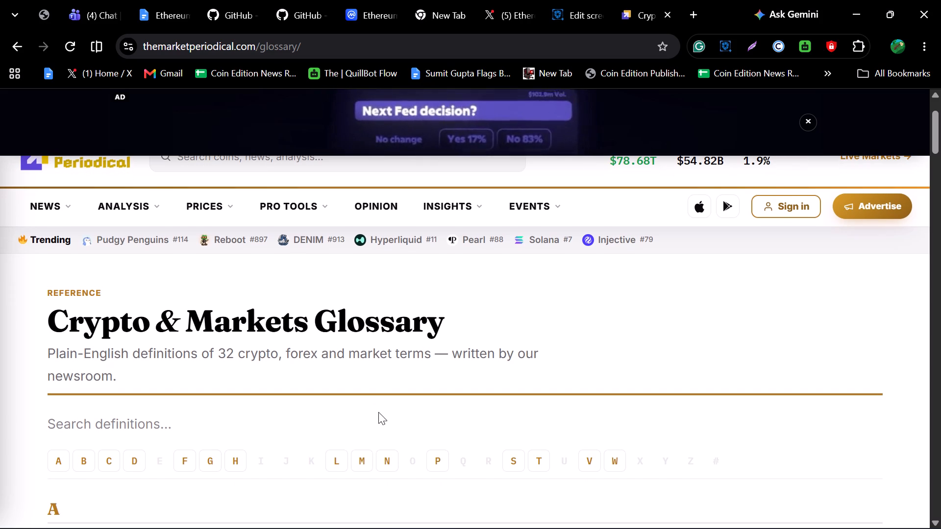
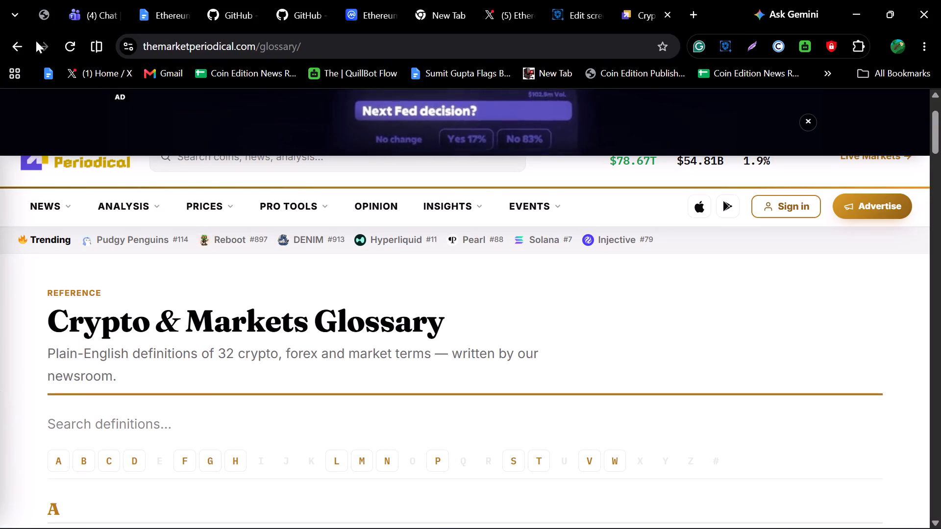
Return to the article document and replace "accounted for approximately" with the suggested "totaled about" in the CoinGlass liquidations paragraph.
left_click(163, 0)
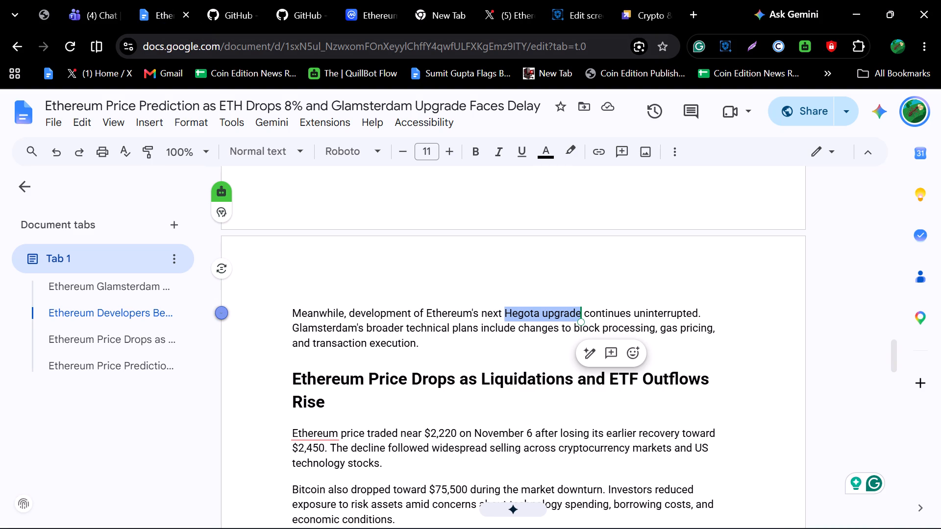
scroll(445, 311, "down", 2)
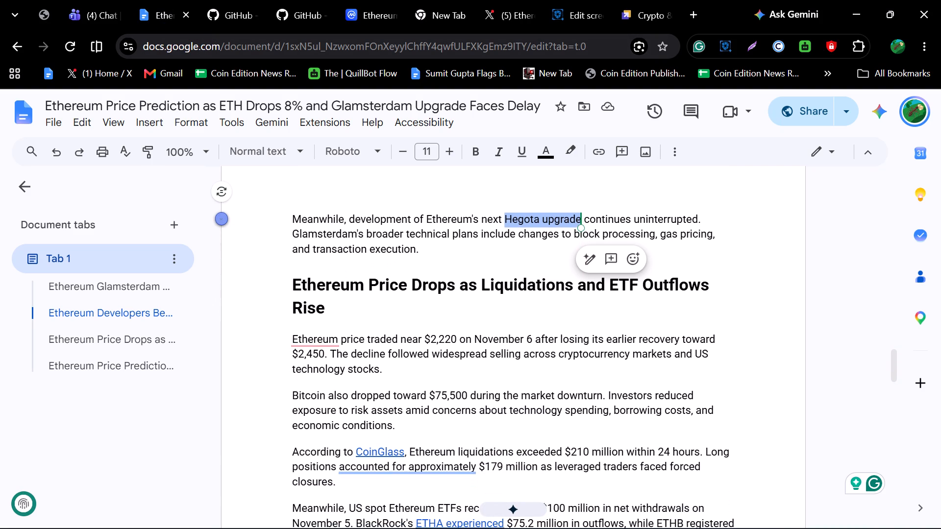
left_click(382, 446)
scroll(431, 354, "down", 1)
left_click(324, 345)
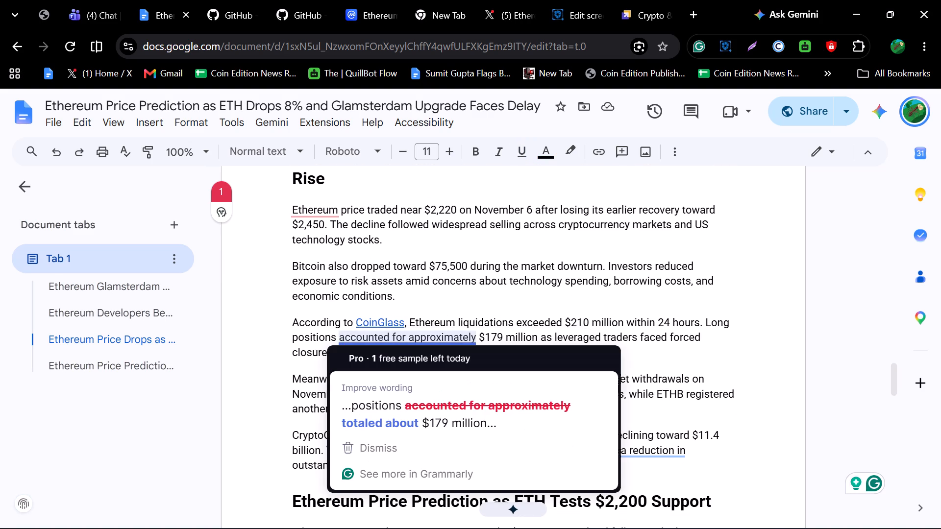
left_click(384, 404)
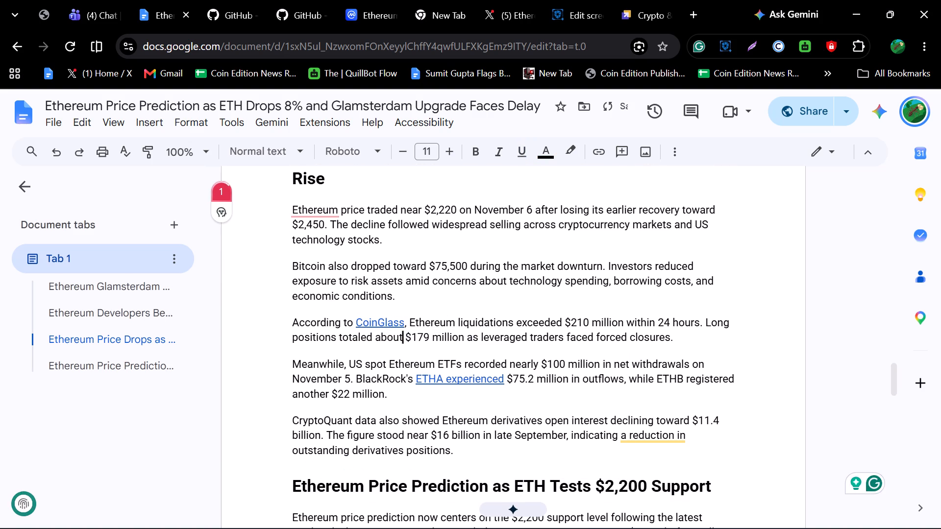
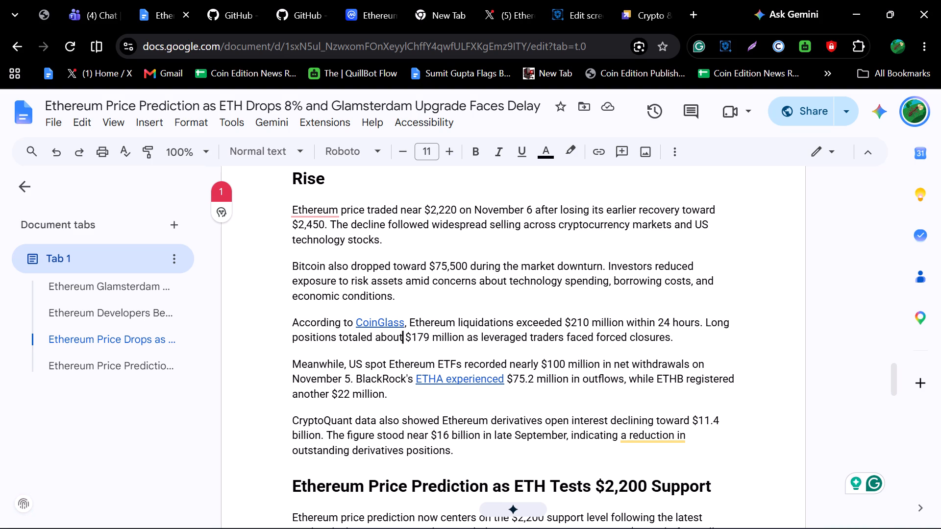
Lower the built-in display's brightness to the minimum in the Windows display settings and return to the article document.
left_click(163, 511)
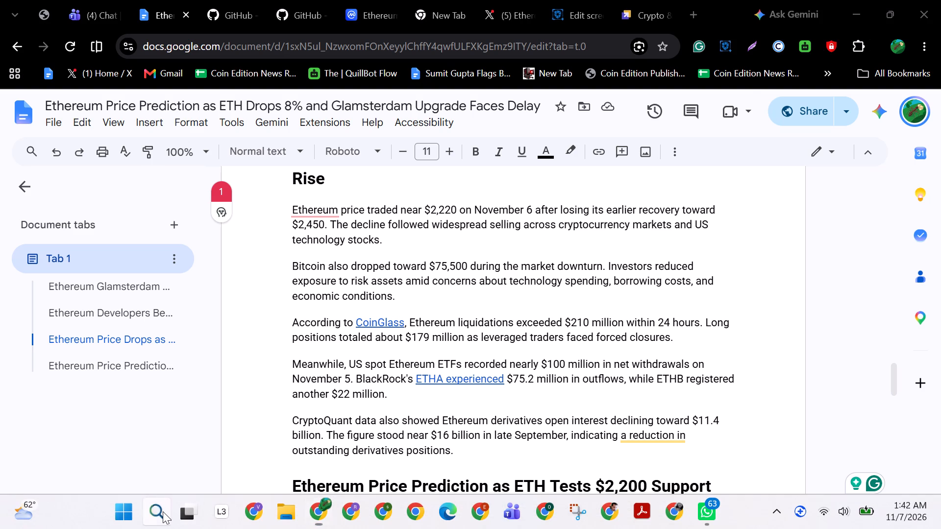
left_click(261, 140)
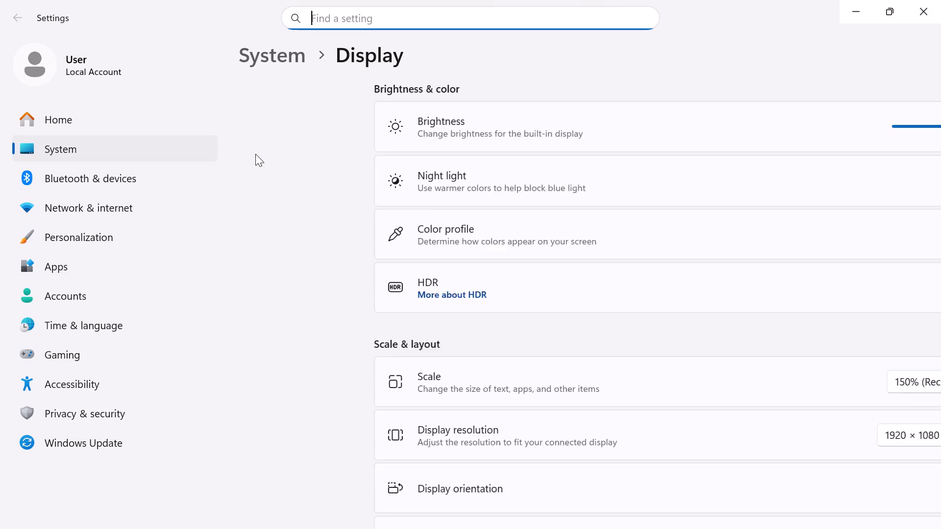
left_click(764, 127)
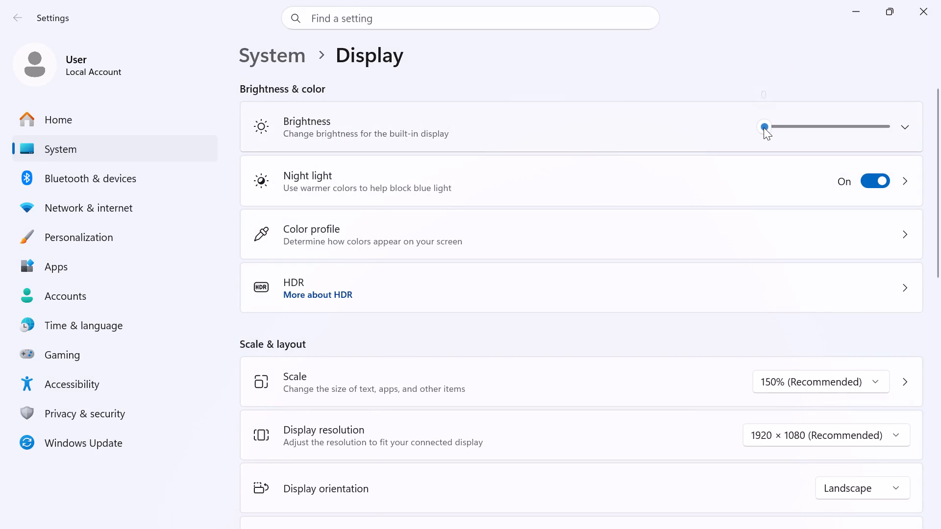
left_click(848, 17)
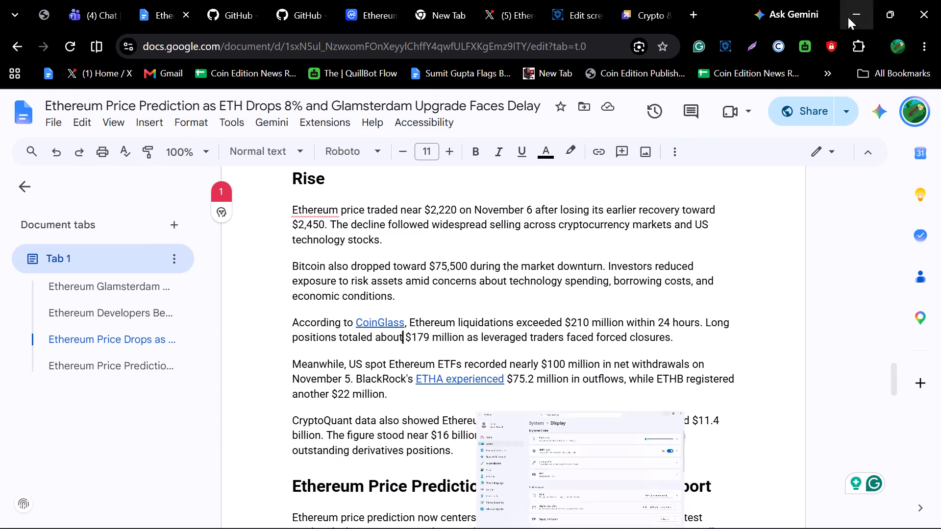
Place the cursor on the empty line between the Relative Strength Index and MACD paragraphs in the $2,200 support section.
scroll(395, 285, "down", 1)
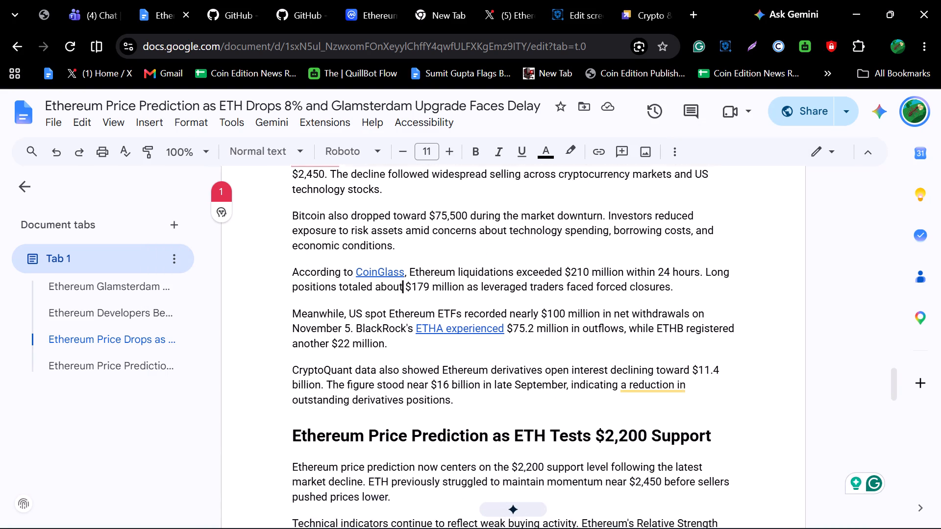
scroll(395, 285, "down", 4)
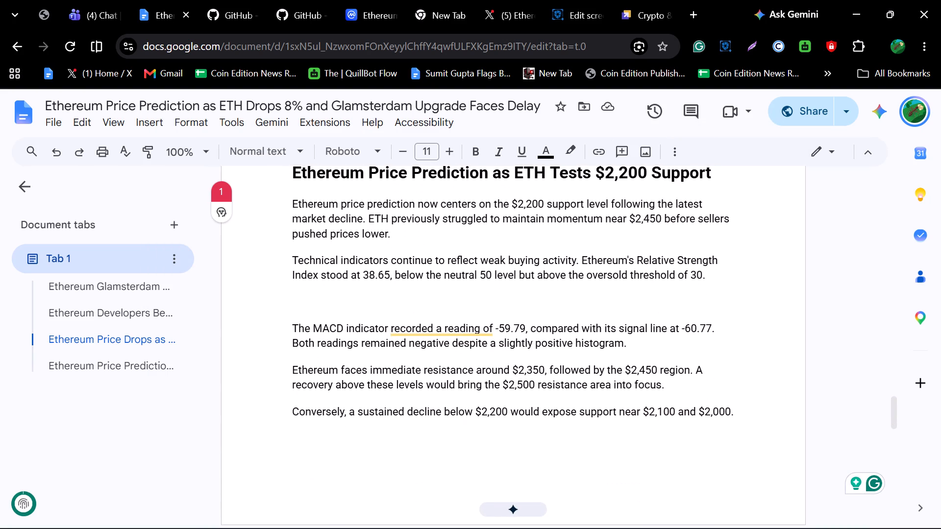
left_click(320, 302)
scroll(371, 271, "up", 1)
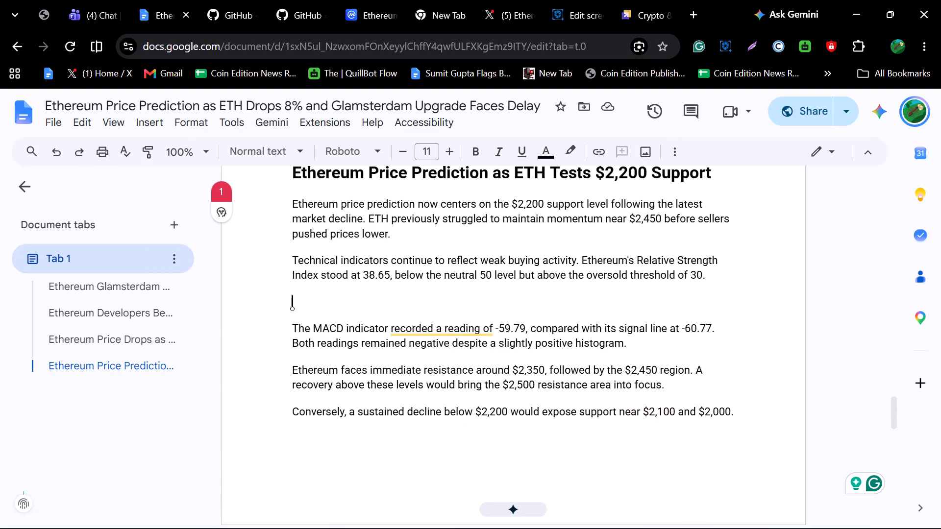
scroll(371, 271, "up", 1)
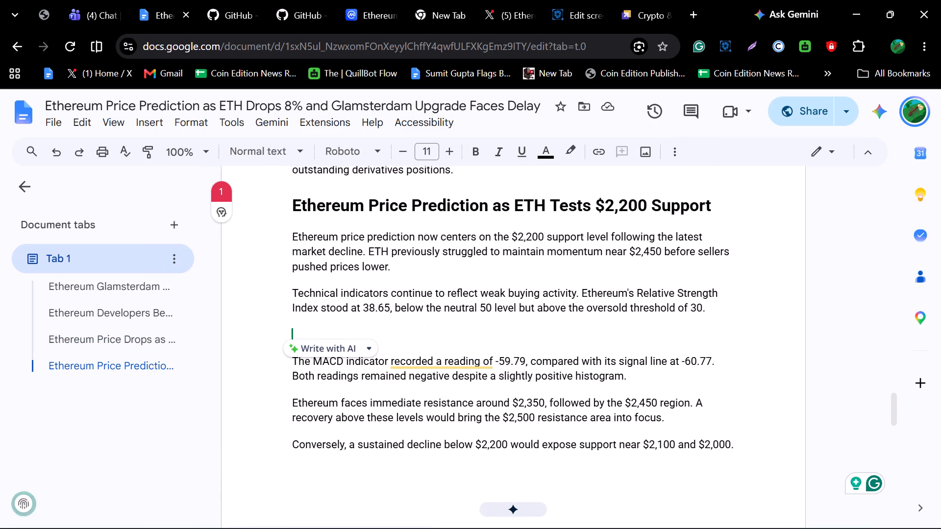
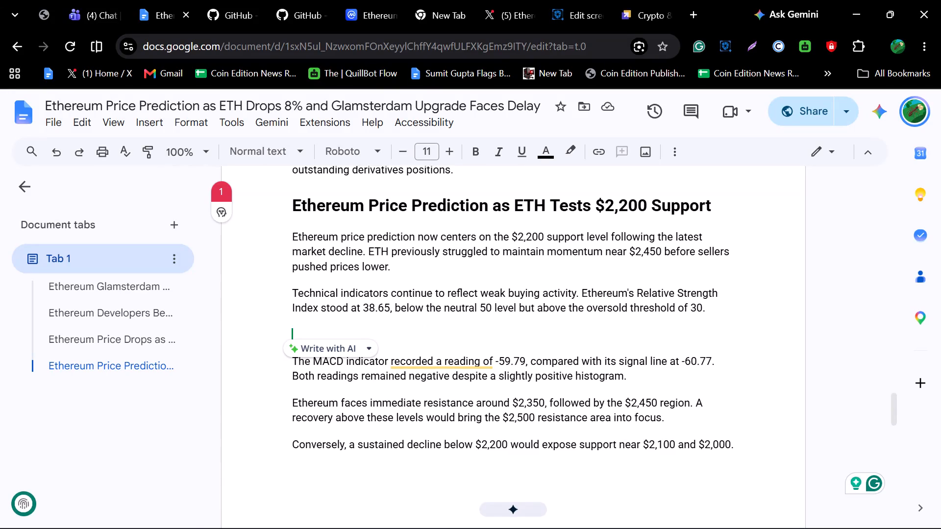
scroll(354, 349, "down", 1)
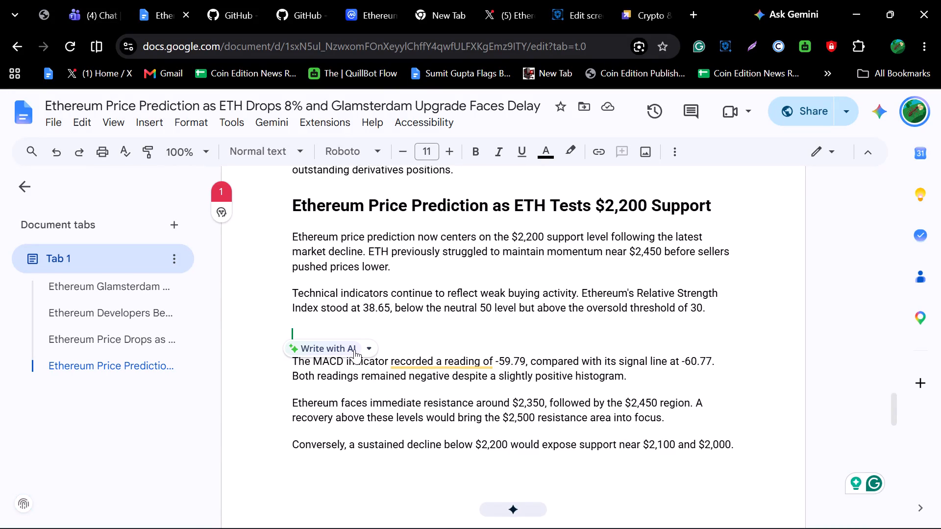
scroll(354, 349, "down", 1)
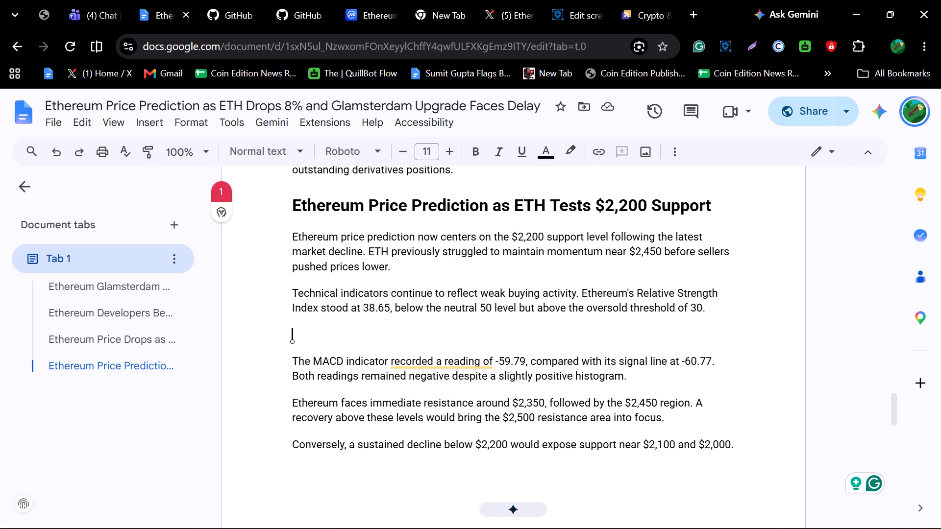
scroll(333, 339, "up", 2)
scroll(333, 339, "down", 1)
Open the Lookonchain X post linked above the article's introduction and review its Bitcoin and Ethereum ETF netflow update.
scroll(333, 339, "up", 1)
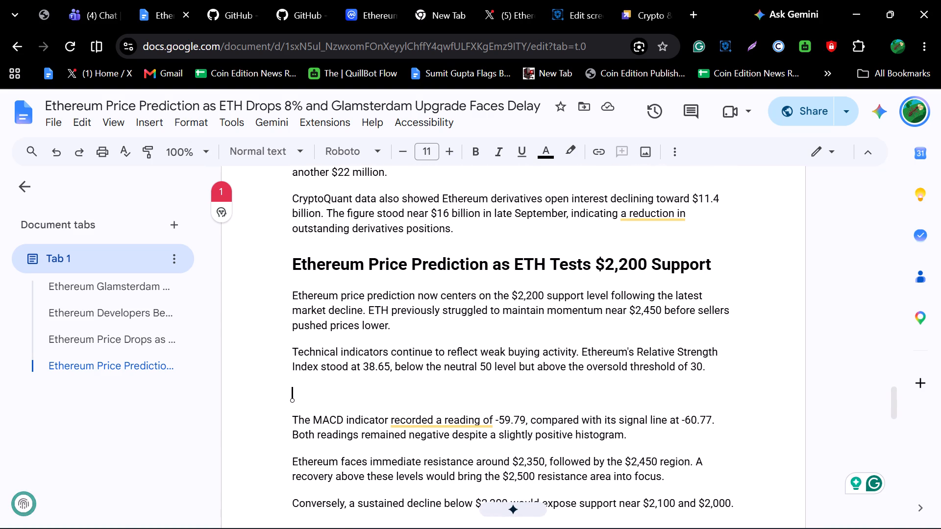
scroll(333, 339, "up", 5)
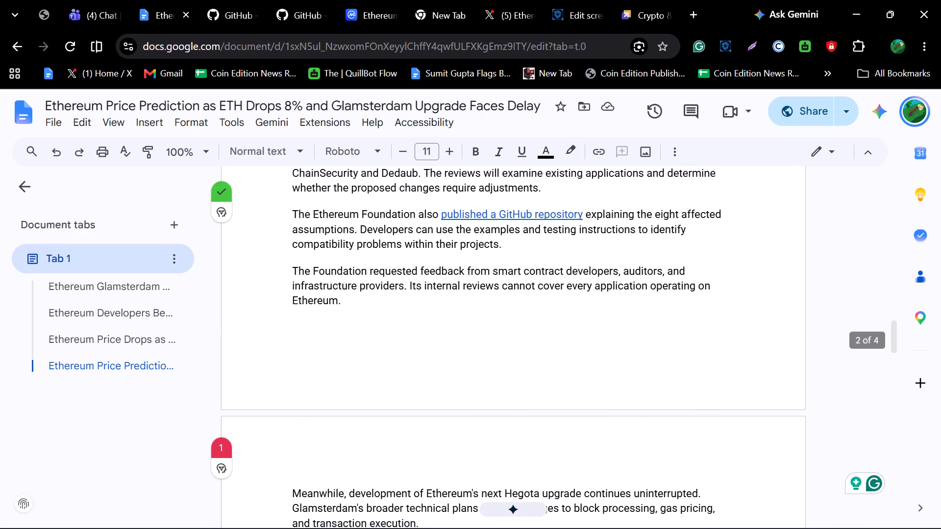
scroll(333, 339, "up", 4)
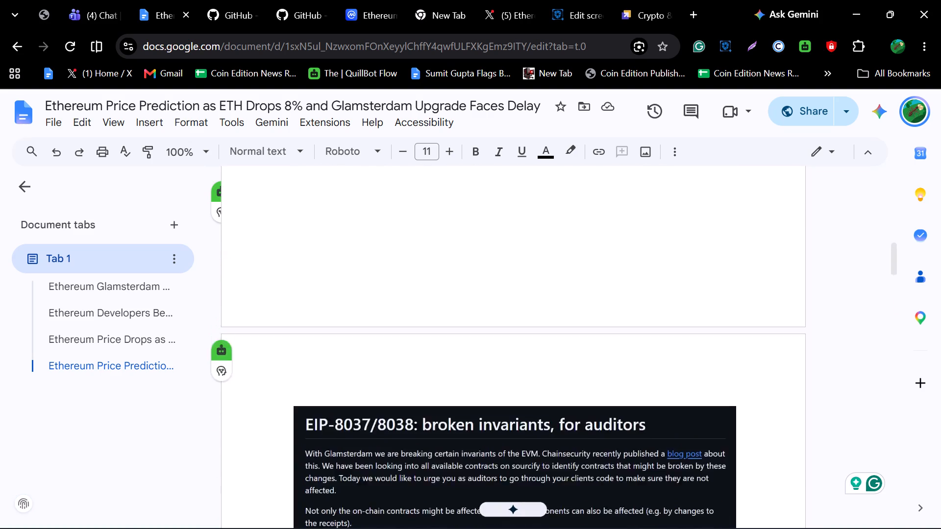
scroll(333, 339, "up", 2)
scroll(333, 339, "down", 1)
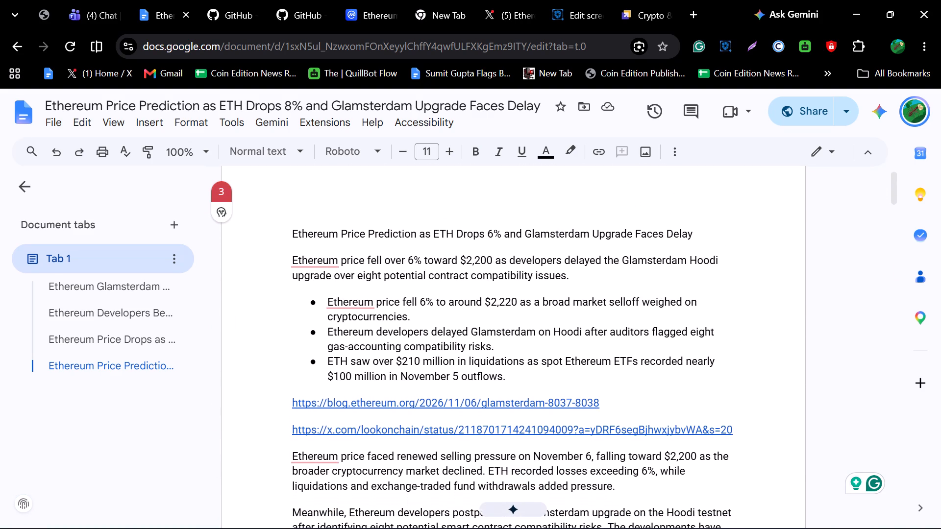
left_click(421, 429)
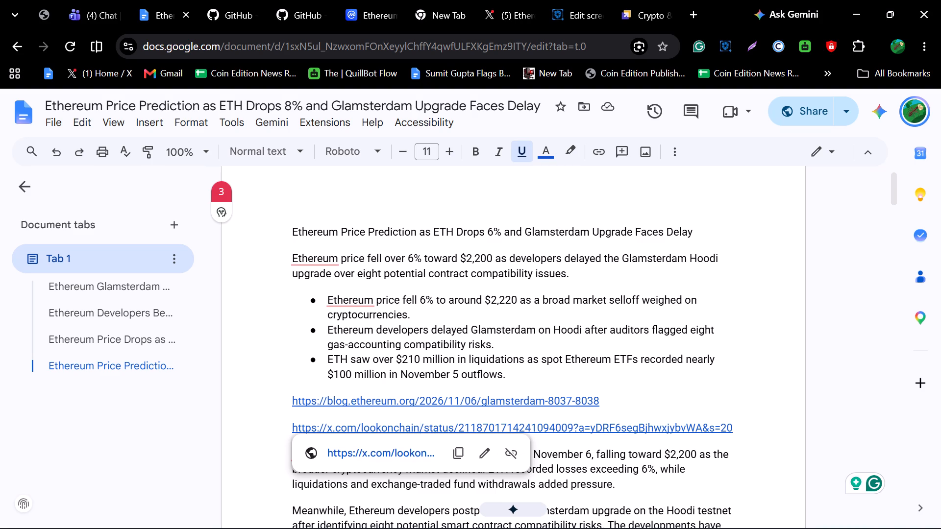
left_click(398, 443)
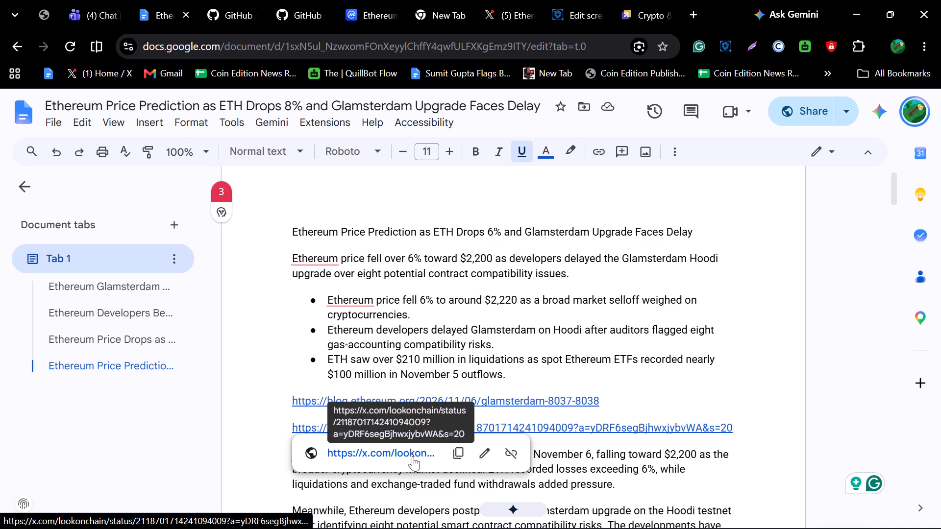
left_click(413, 444)
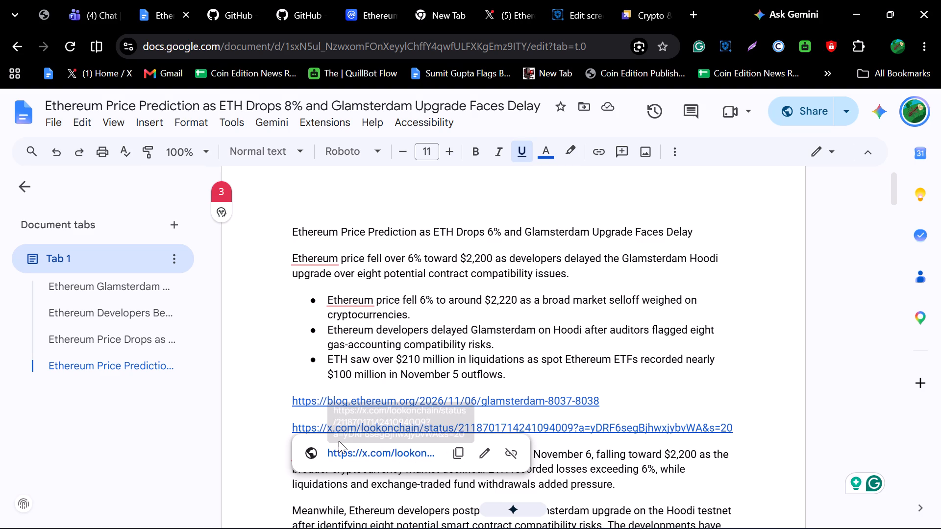
left_click(307, 450)
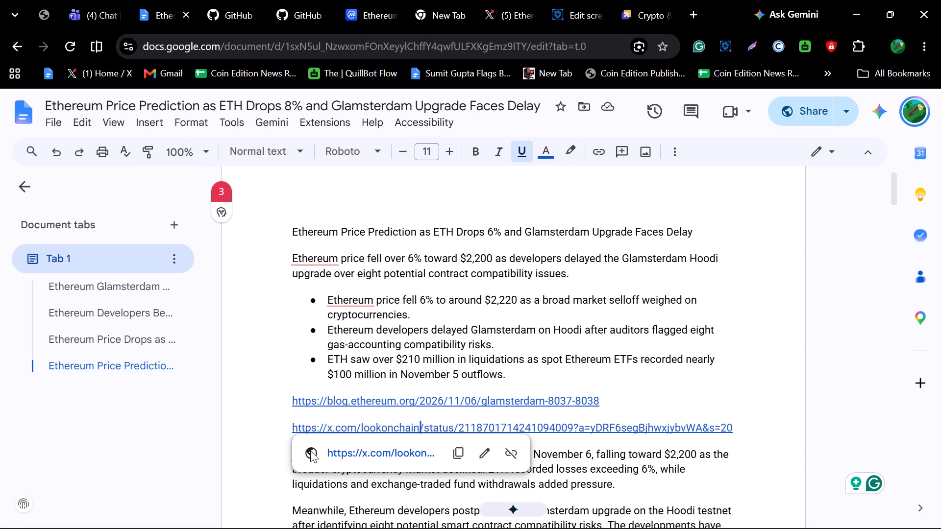
left_click(342, 446)
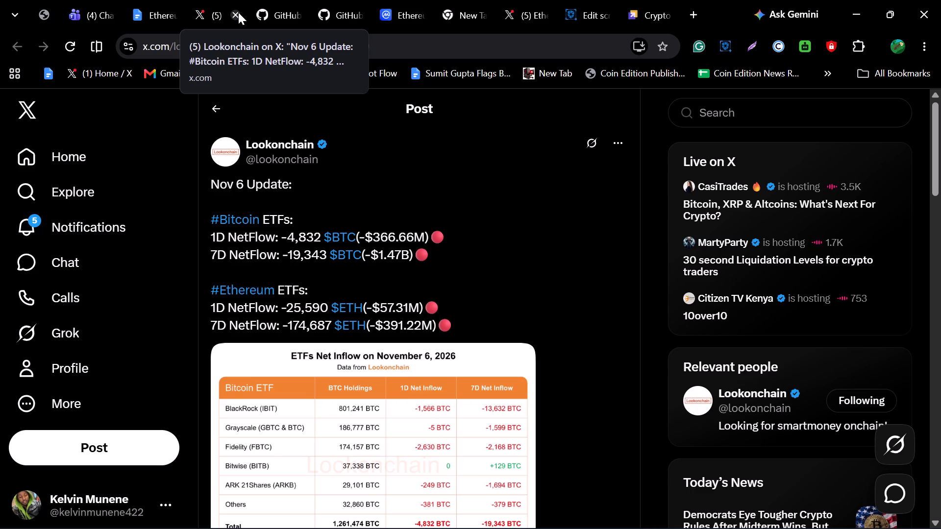
scroll(238, 12, "up", 5)
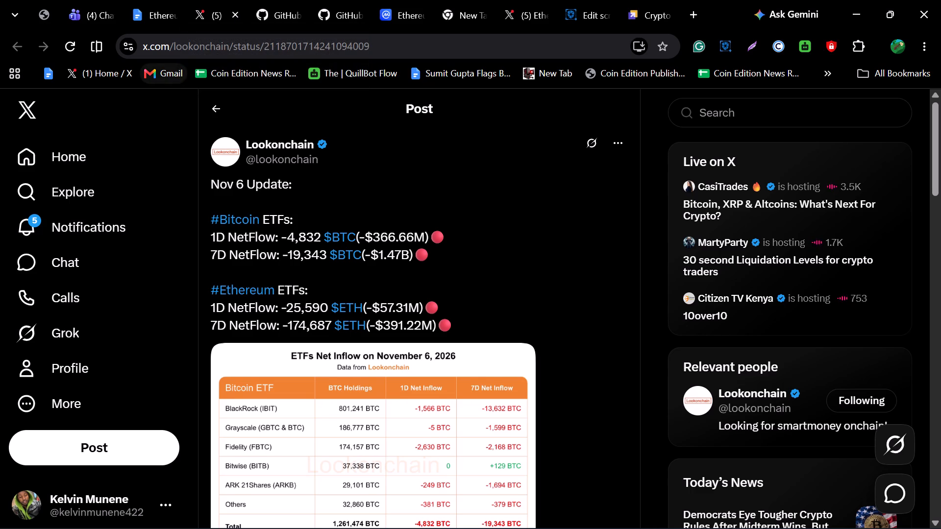
scroll(289, 221, "down", 1)
scroll(289, 221, "up", 5)
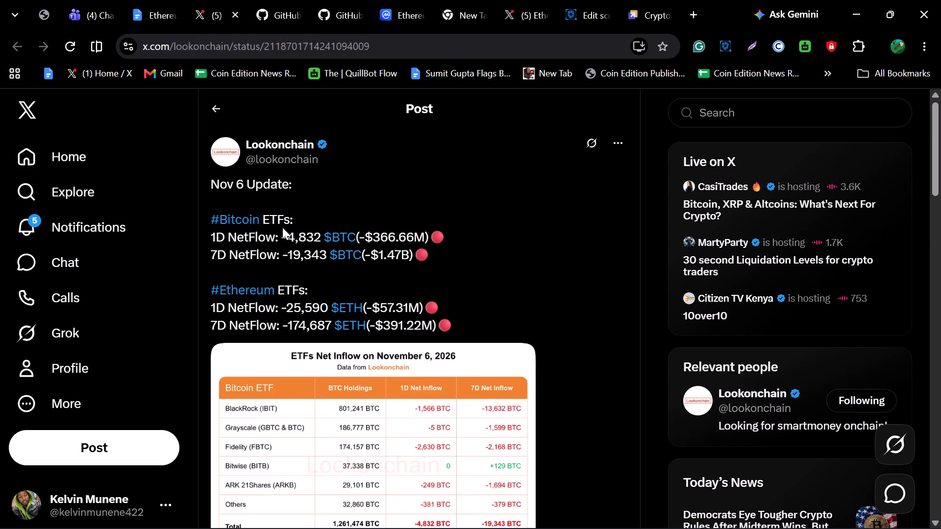